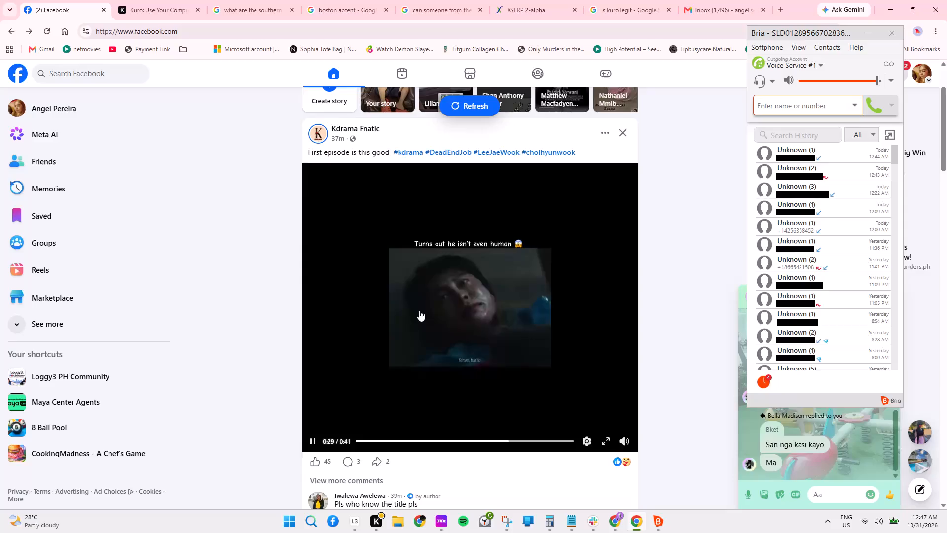
Browse the posts and videos in the Facebook news feed.
{"action": "scroll", "coordinate": [424, 305], "scroll_direction": "up", "scroll_amount": 3}
{"action": "scroll", "coordinate": [424, 305], "scroll_direction": "down", "scroll_amount": 8}
{"action": "scroll", "coordinate": [429, 305], "scroll_direction": "up", "scroll_amount": 9}
{"action": "scroll", "coordinate": [449, 296], "scroll_direction": "down", "scroll_amount": 6}
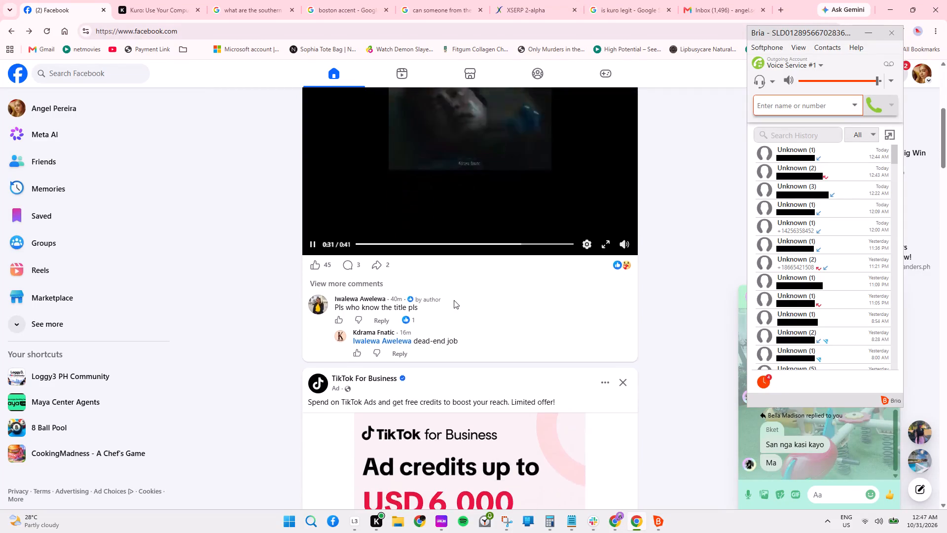
{"action": "scroll", "coordinate": [454, 300], "scroll_direction": "down", "scroll_amount": 16}
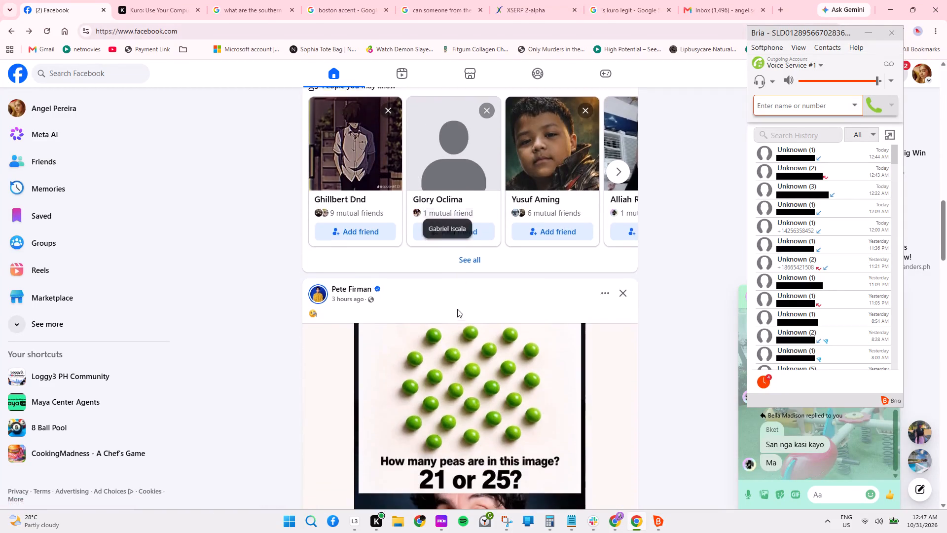
{"action": "scroll", "coordinate": [457, 309], "scroll_direction": "down", "scroll_amount": 10}
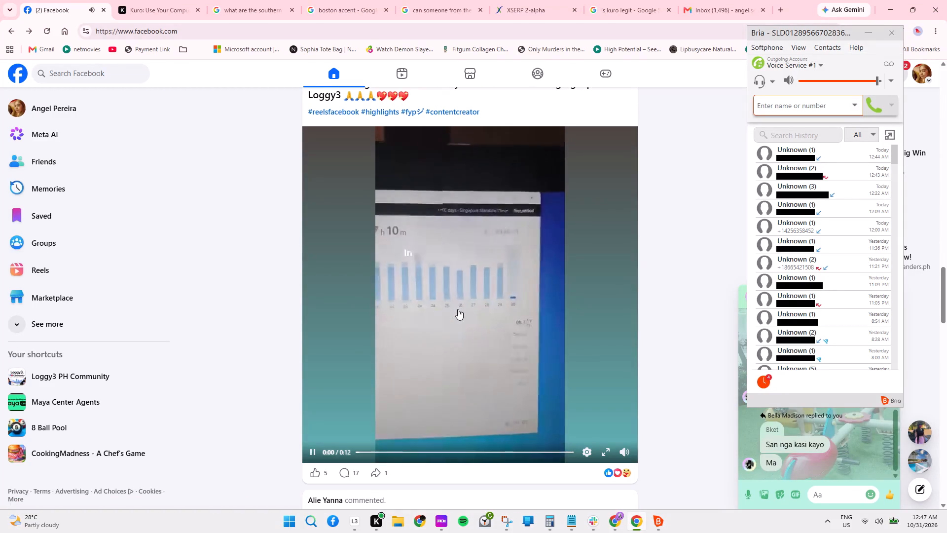
{"action": "scroll", "coordinate": [459, 309], "scroll_direction": "up", "scroll_amount": 1}
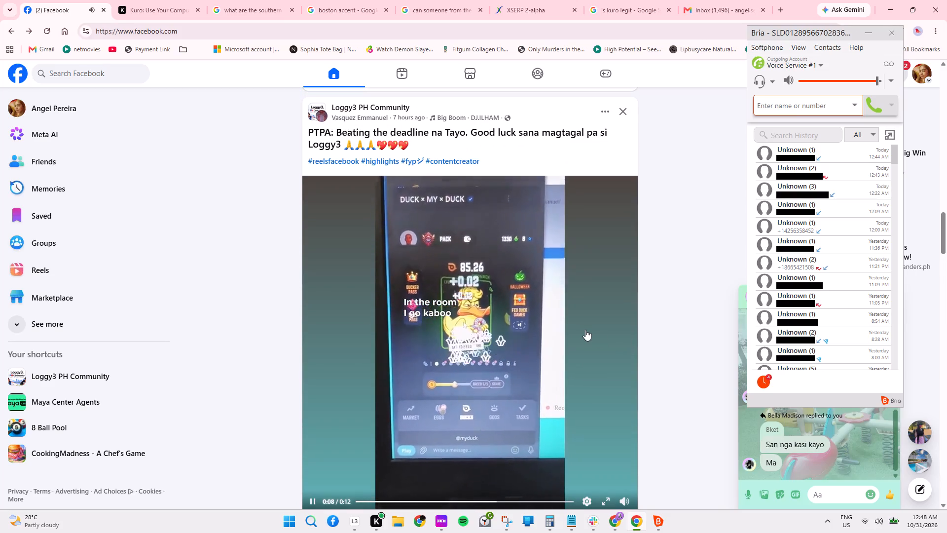
{"action": "scroll", "coordinate": [596, 325], "scroll_direction": "down", "scroll_amount": 9}
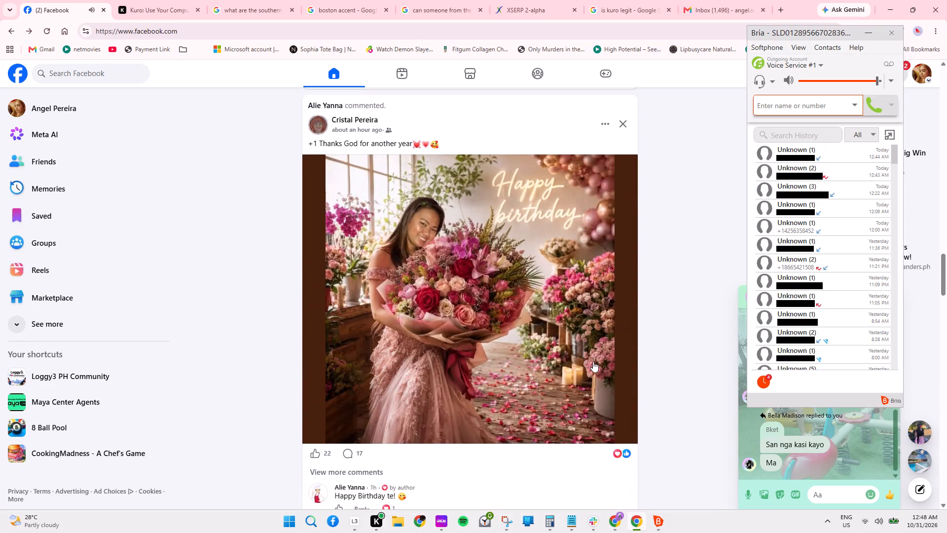
Switch to Google Voice and copy the JEN REF TB job details, from the appliance line through 11-2, in Vardan's latest message.
{"action": "left_click", "coordinate": [614, 524]}
{"action": "left_click", "coordinate": [395, 497]}
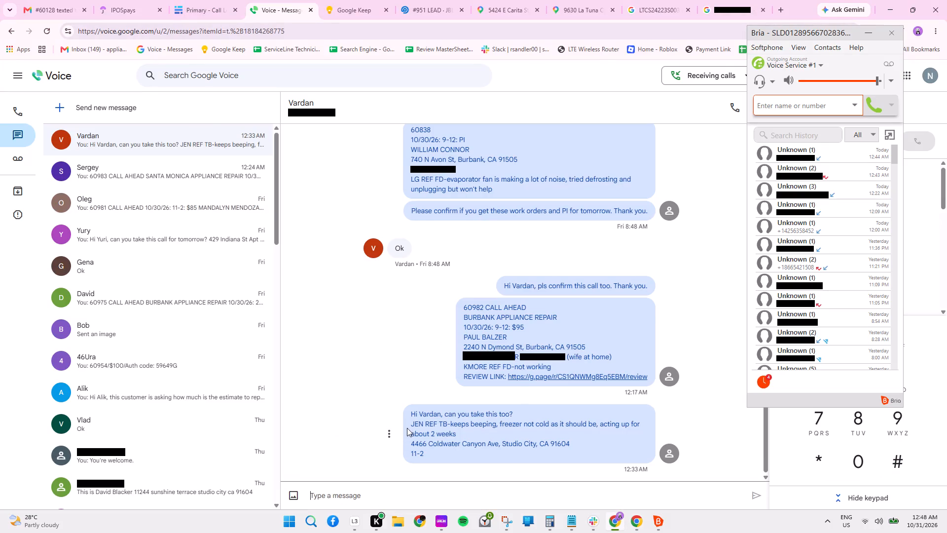
{"action": "left_click_drag", "start_coordinate": [412, 425], "coordinate": [473, 457]}
{"action": "right_click", "coordinate": [474, 444]}
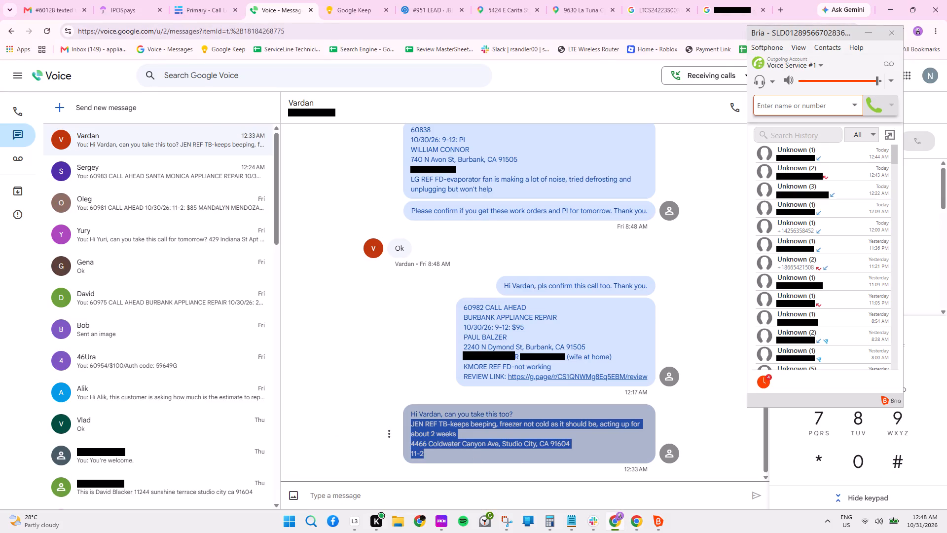
{"action": "left_click", "coordinate": [501, 341]}
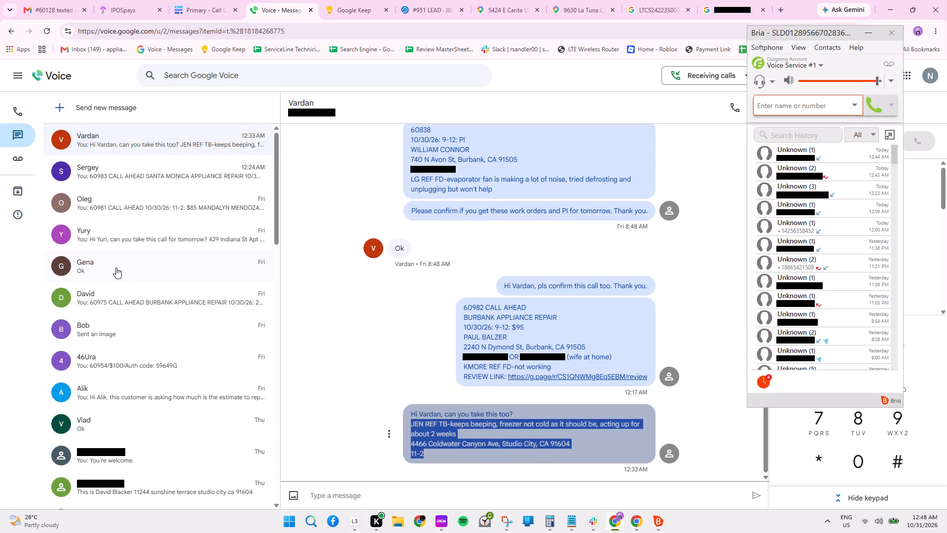
Open David's conversation and start a new message there.
{"action": "left_click", "coordinate": [154, 298]}
{"action": "left_click", "coordinate": [402, 498]}
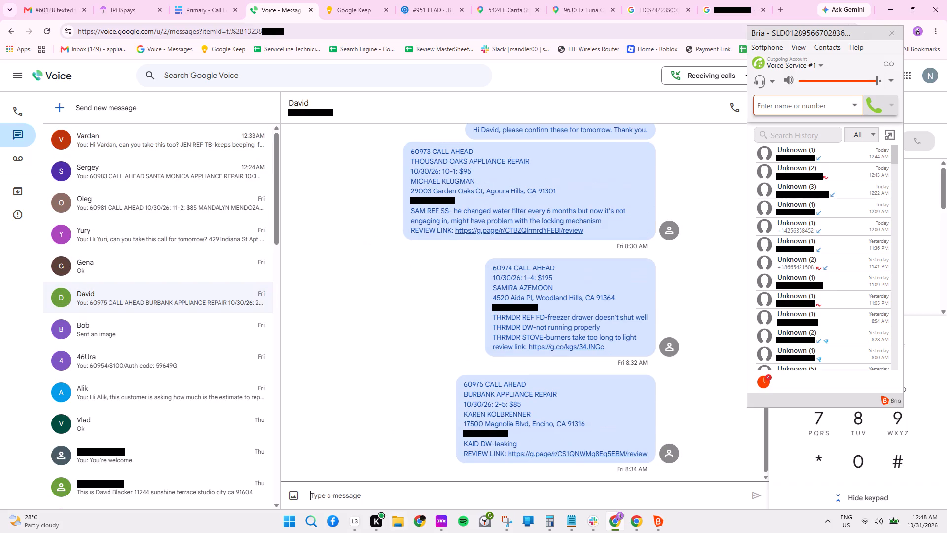
{"action": "left_click", "coordinate": [402, 498]}
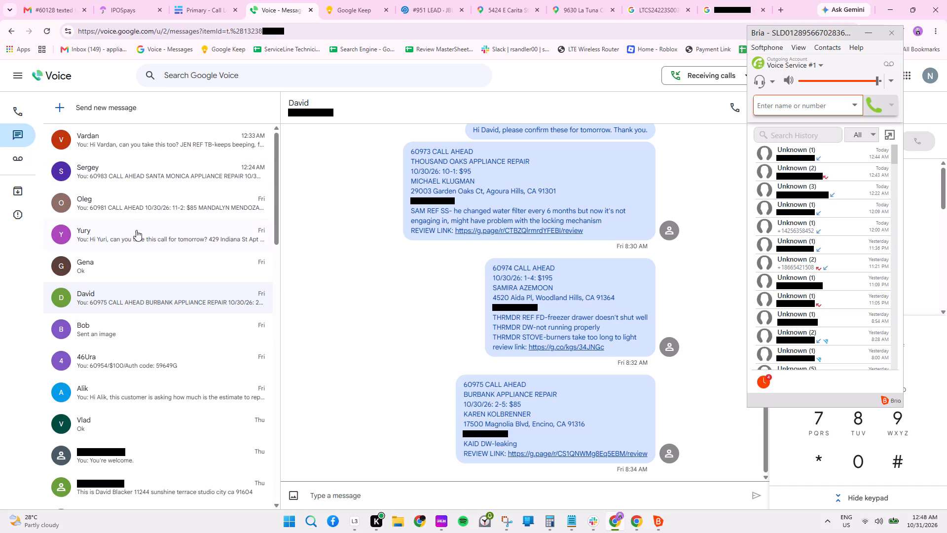
Send David "Hi David, do you want to take this?" with the copied JEN REF TB job details and the 11-2 time window below.
{"action": "left_click", "coordinate": [170, 294]}
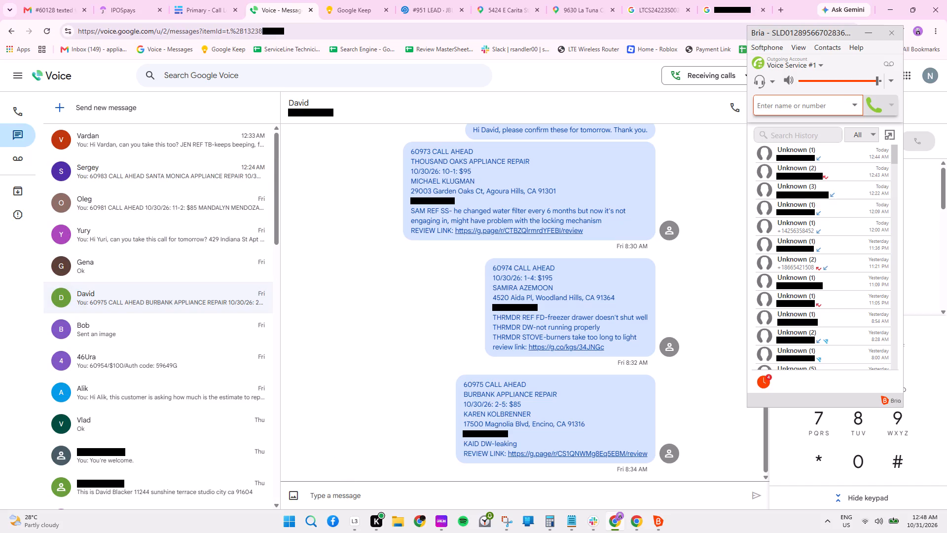
{"action": "left_click", "coordinate": [362, 491]}
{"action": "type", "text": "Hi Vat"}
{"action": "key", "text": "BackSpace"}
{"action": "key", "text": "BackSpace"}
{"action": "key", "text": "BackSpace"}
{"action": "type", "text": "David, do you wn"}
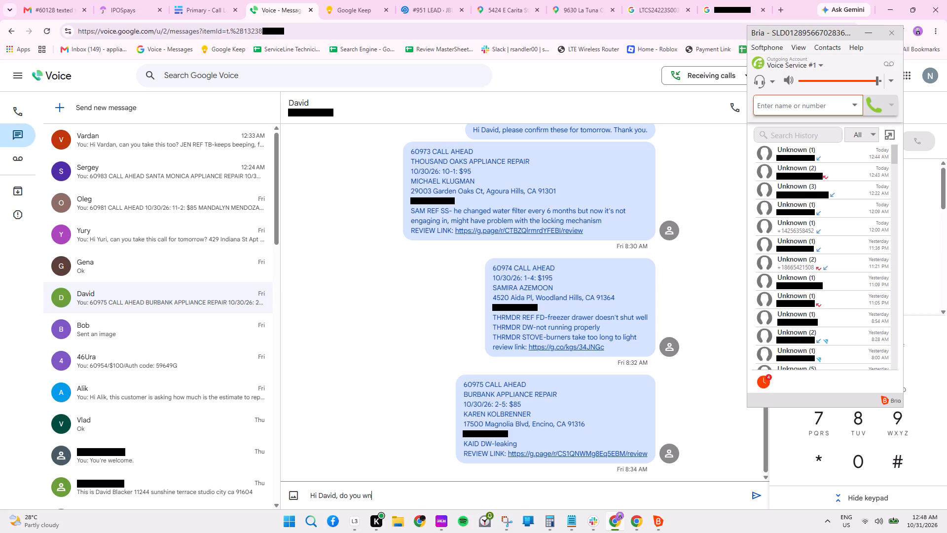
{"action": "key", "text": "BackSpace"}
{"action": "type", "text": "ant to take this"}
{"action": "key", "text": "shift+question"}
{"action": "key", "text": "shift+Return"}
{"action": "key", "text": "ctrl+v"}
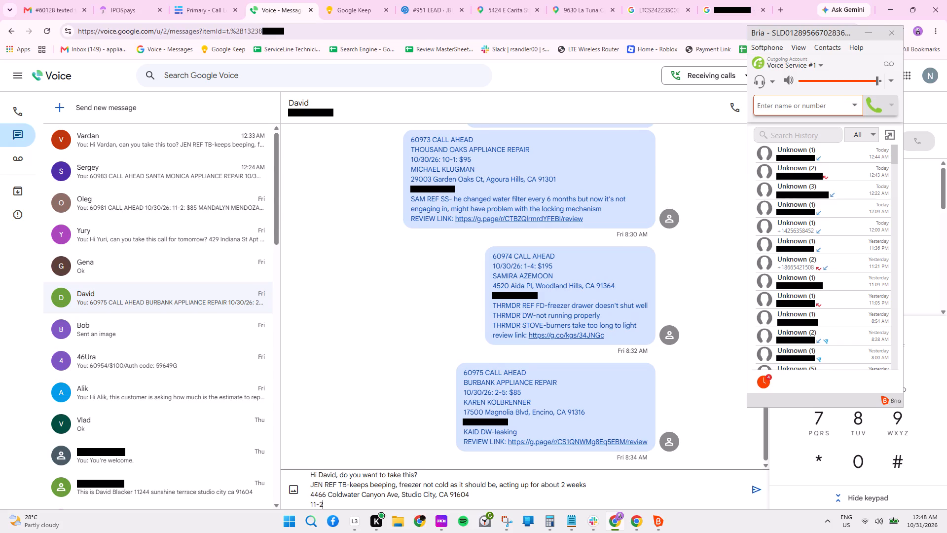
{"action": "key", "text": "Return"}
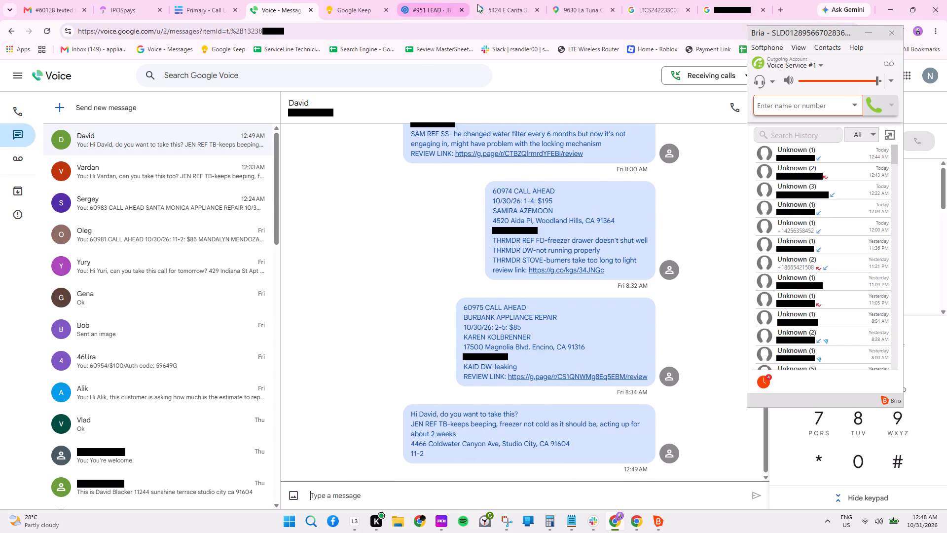
Open the Review MasterSheet and Search Engine spreadsheets, each in its own new tab.
{"action": "left_click", "coordinate": [782, 8]}
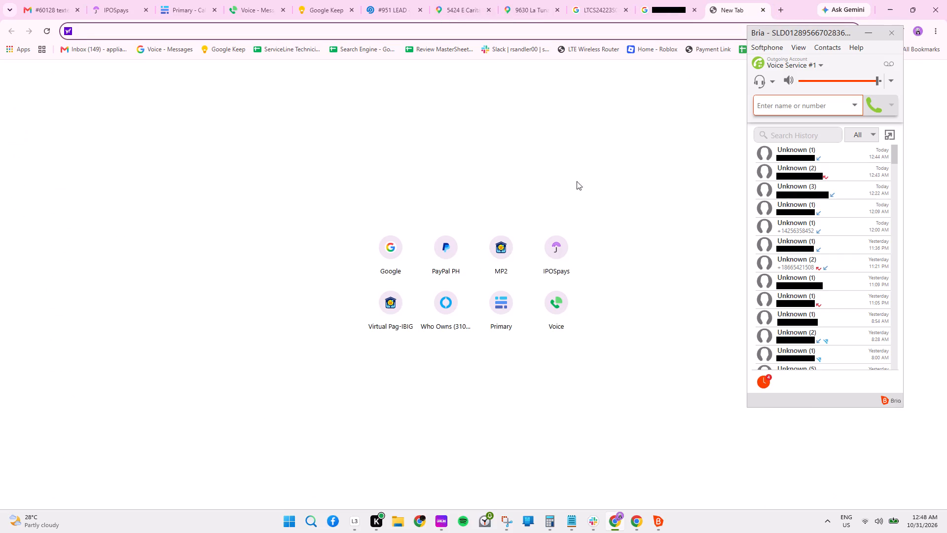
{"action": "left_click", "coordinate": [424, 52]}
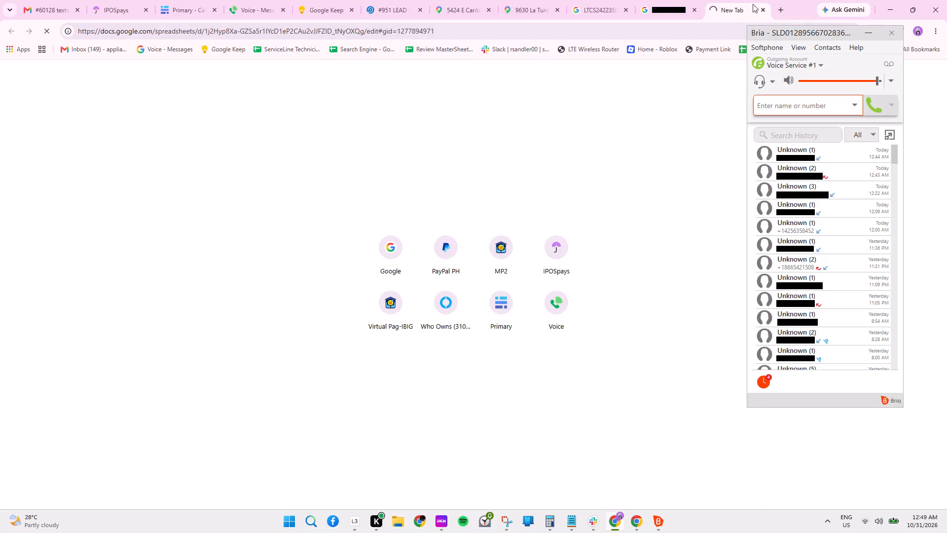
{"action": "left_click", "coordinate": [779, 8]}
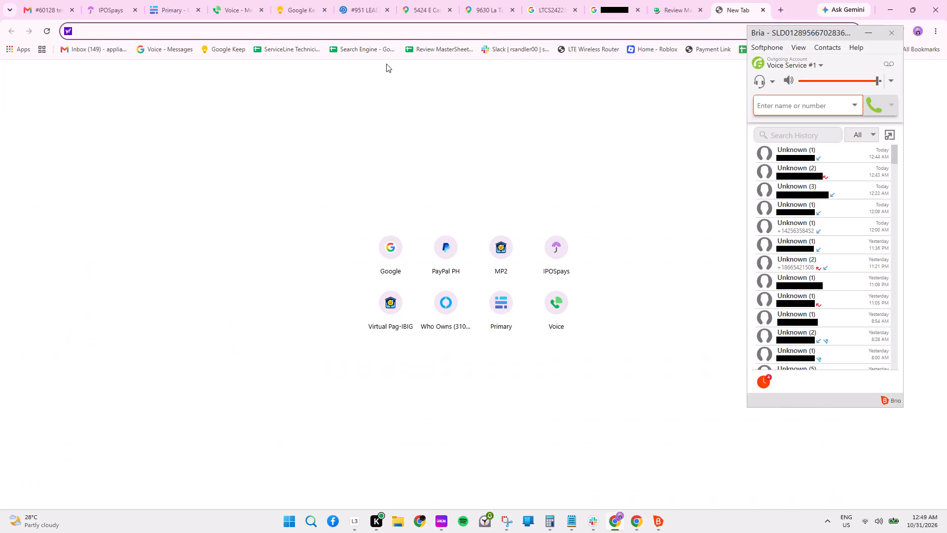
{"action": "left_click", "coordinate": [376, 51]}
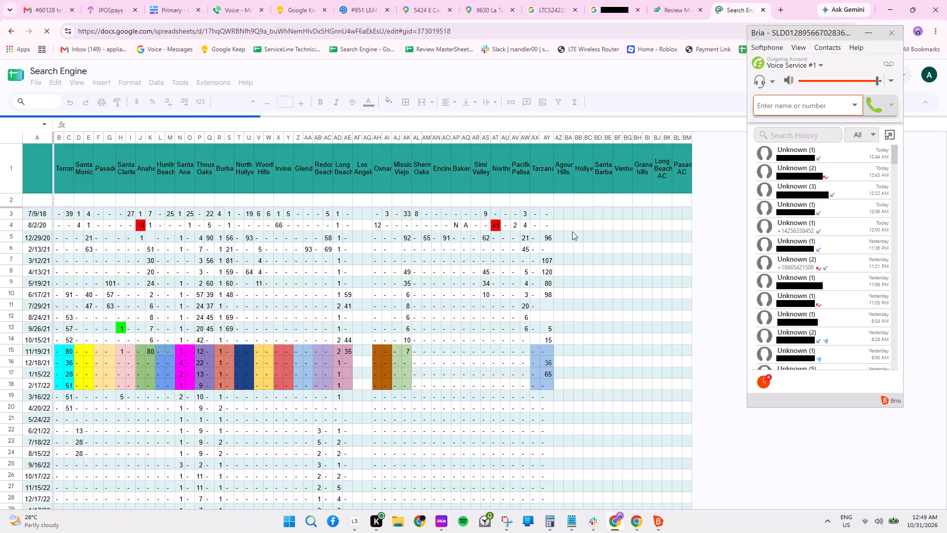
Enter the date 10/15/26 in the first empty row of the Search Engine sheet's date column, cell A74.
{"action": "scroll", "coordinate": [457, 239], "scroll_direction": "down", "scroll_amount": 11}
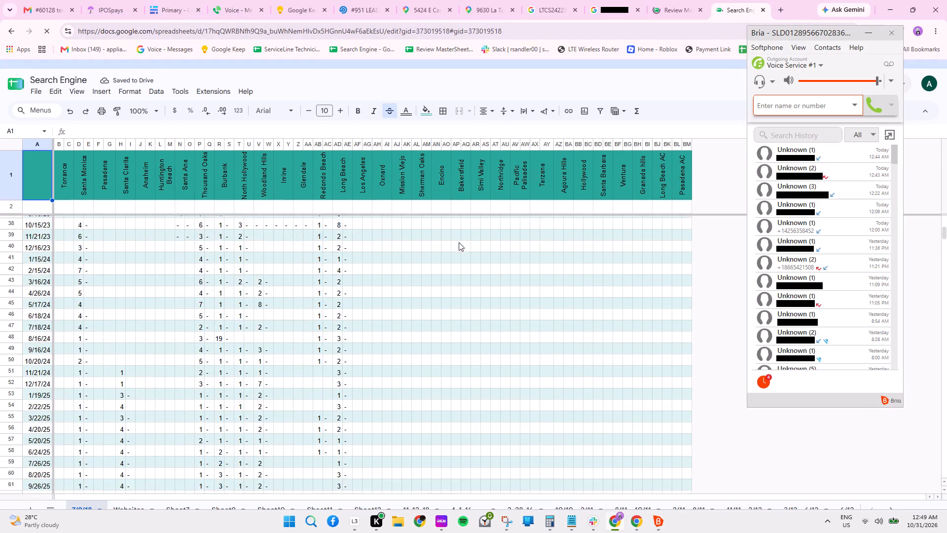
{"action": "scroll", "coordinate": [459, 242], "scroll_direction": "down", "scroll_amount": 7}
{"action": "scroll", "coordinate": [448, 303], "scroll_direction": "down", "scroll_amount": 3}
{"action": "scroll", "coordinate": [472, 322], "scroll_direction": "up", "scroll_amount": 4}
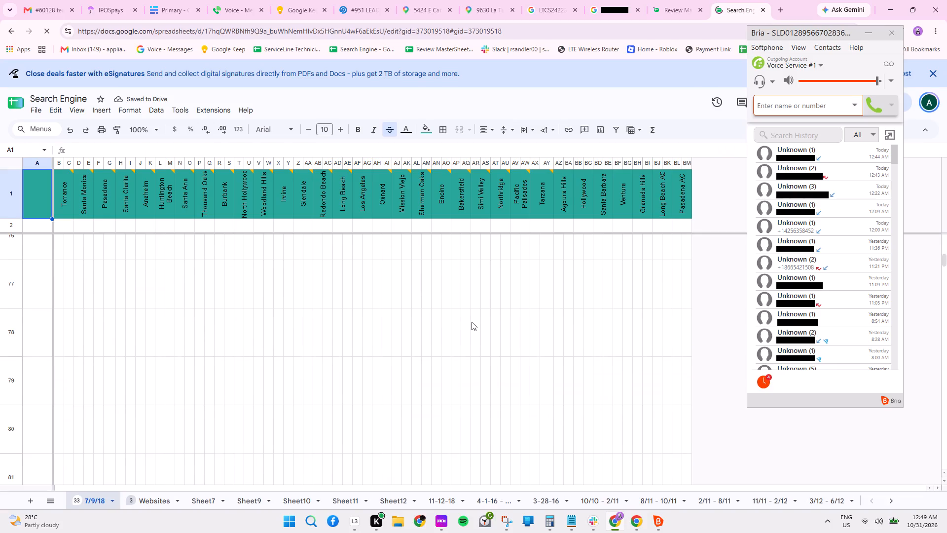
{"action": "scroll", "coordinate": [227, 327], "scroll_direction": "up", "scroll_amount": 4}
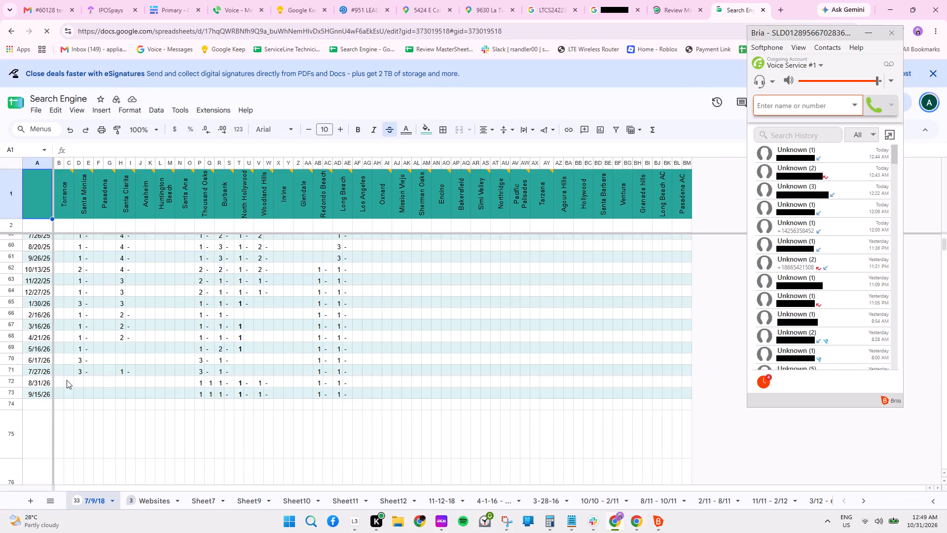
{"action": "scroll", "coordinate": [109, 349], "scroll_direction": "down", "scroll_amount": 1}
{"action": "left_click", "coordinate": [30, 355]}
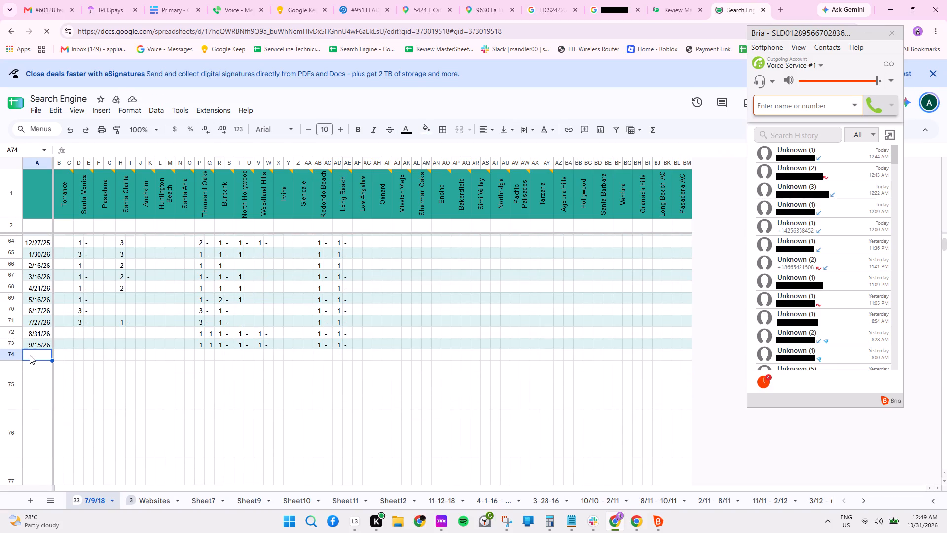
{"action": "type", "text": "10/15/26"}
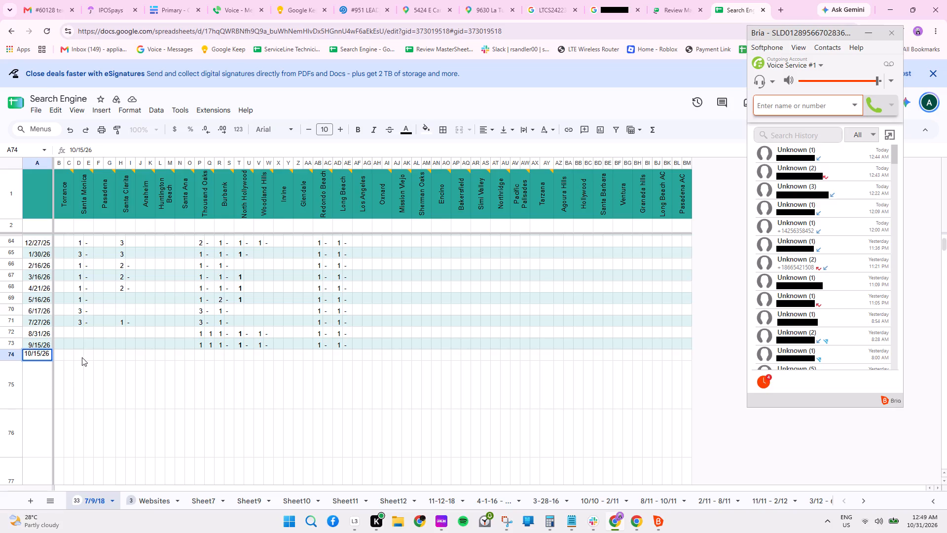
{"action": "left_click", "coordinate": [82, 357]}
Copy the 9/15/26 row's values from Thousand Oaks through Long Beach (P73:AE73) into the 10/15/26 row.
{"action": "left_click", "coordinate": [202, 360]}
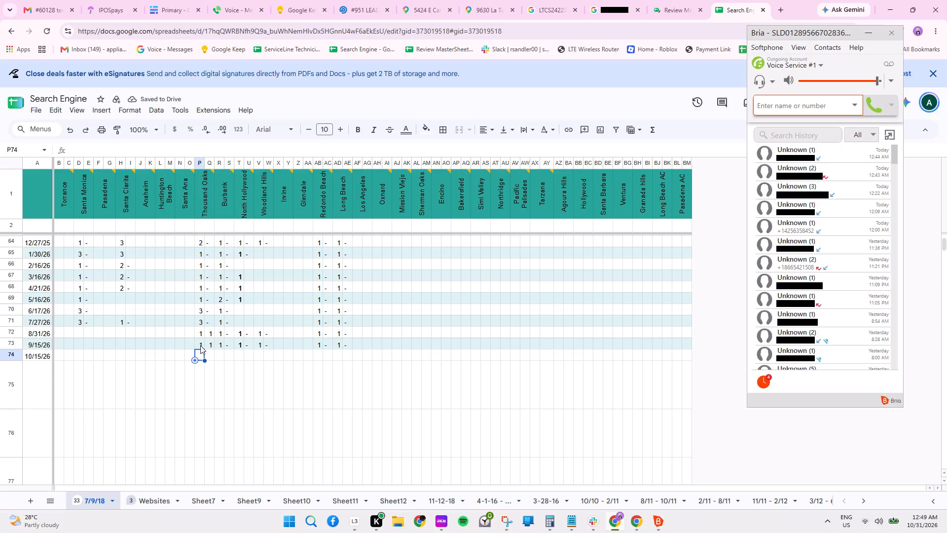
{"action": "left_click", "coordinate": [237, 357]}
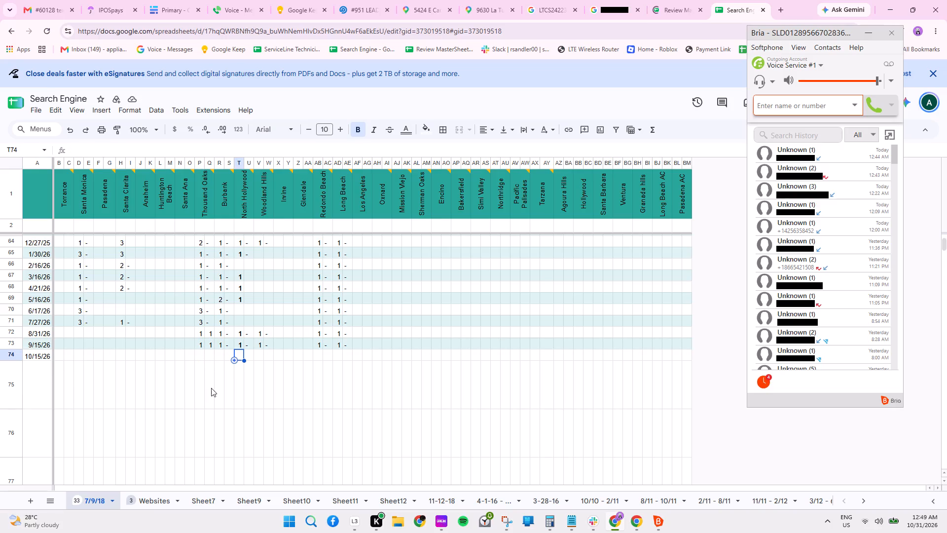
{"action": "left_click", "coordinate": [211, 388]}
{"action": "left_click", "coordinate": [201, 348]}
{"action": "left_click", "coordinate": [198, 356]}
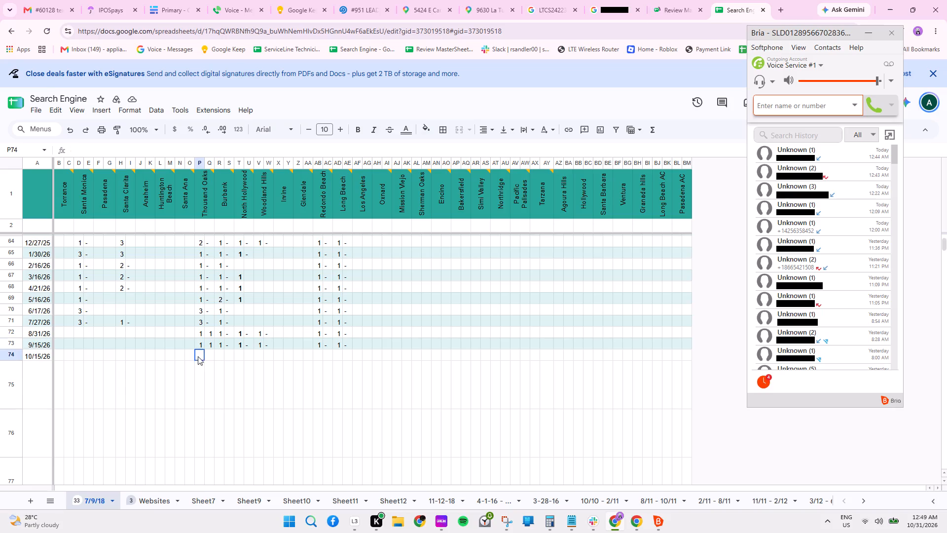
{"action": "left_click_drag", "start_coordinate": [199, 345], "coordinate": [342, 342]}
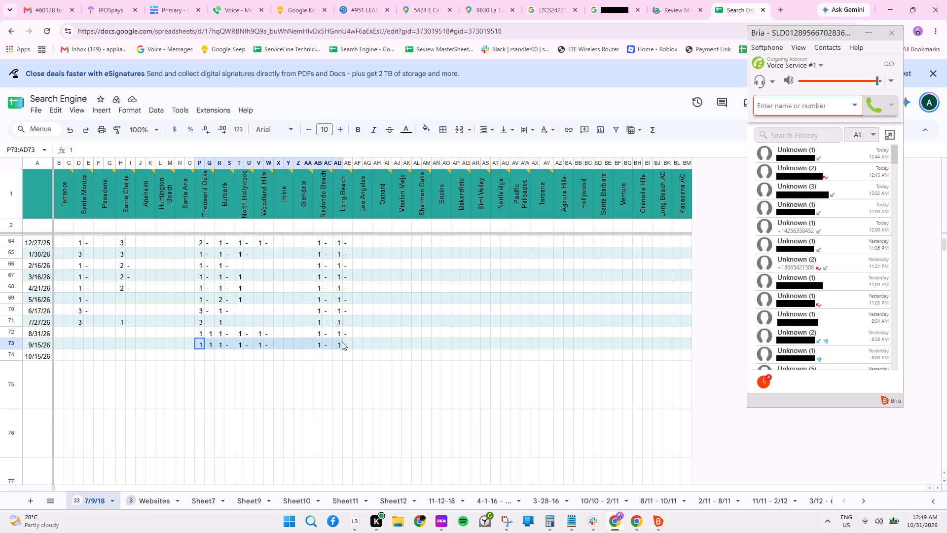
{"action": "left_click_drag", "start_coordinate": [342, 342], "coordinate": [350, 344]}
{"action": "right_click", "coordinate": [344, 344]}
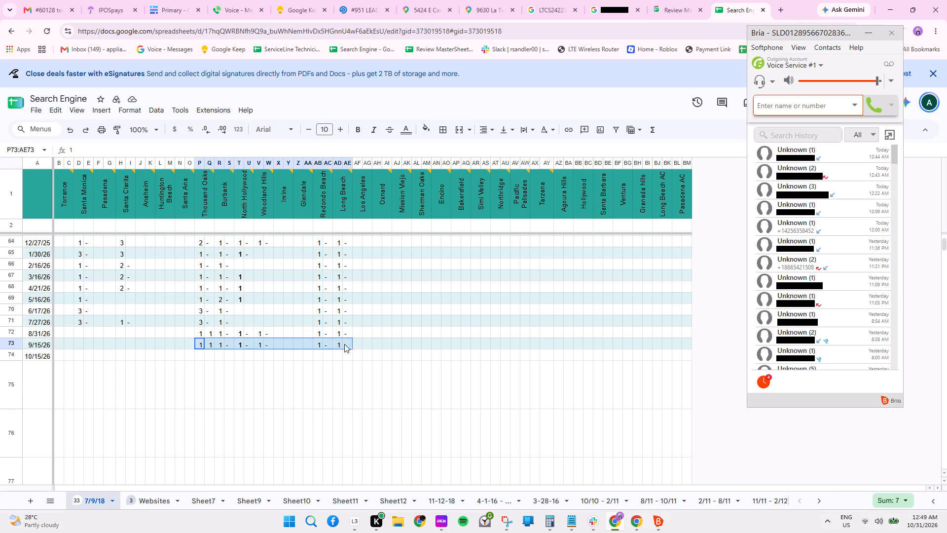
{"action": "left_click", "coordinate": [391, 164]}
{"action": "left_click", "coordinate": [199, 355]}
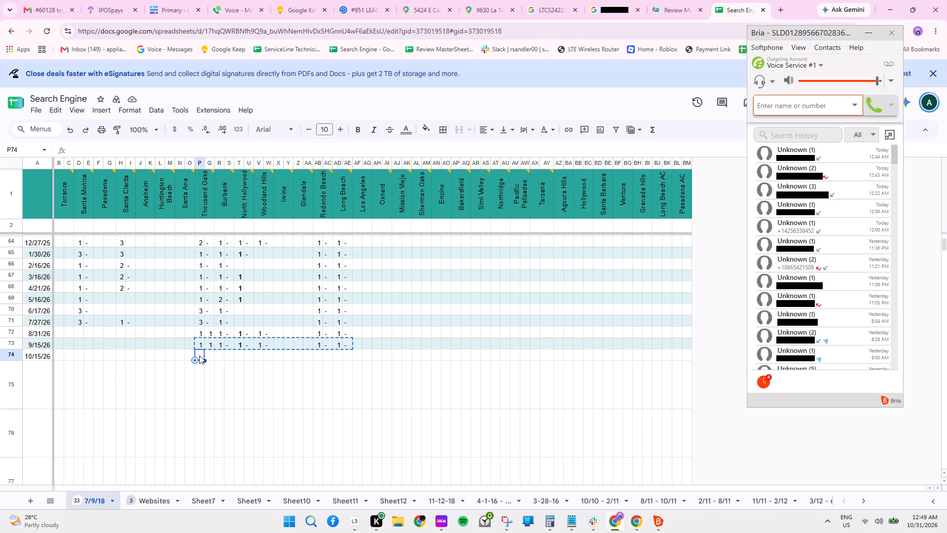
{"action": "key", "text": "ctrl+v"}
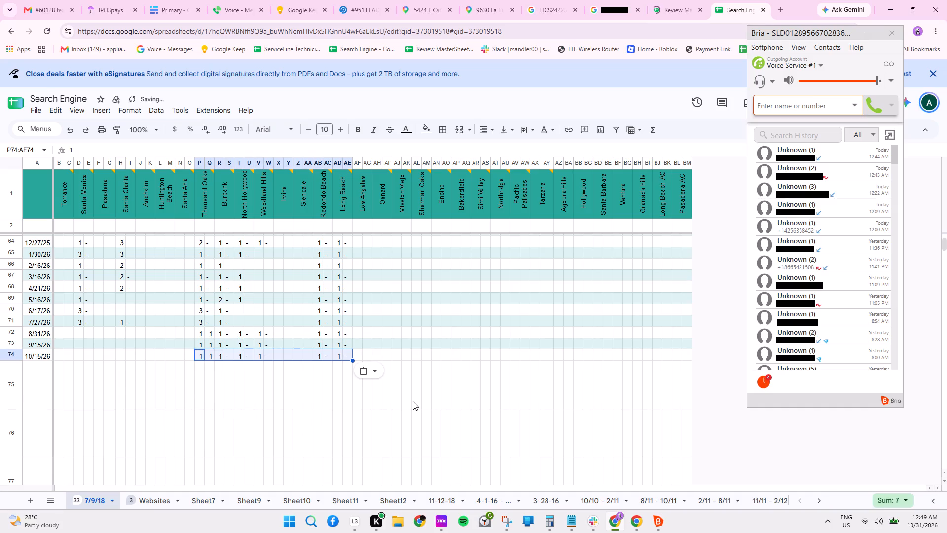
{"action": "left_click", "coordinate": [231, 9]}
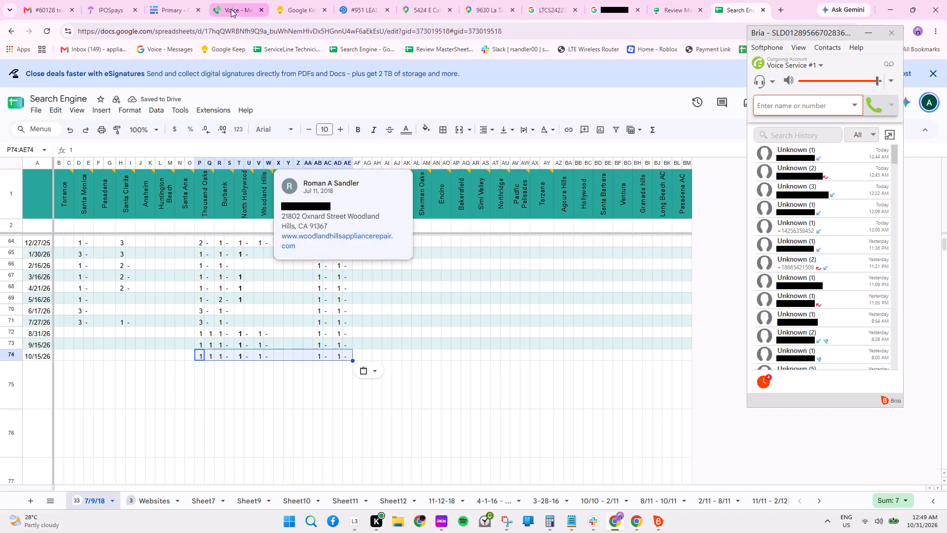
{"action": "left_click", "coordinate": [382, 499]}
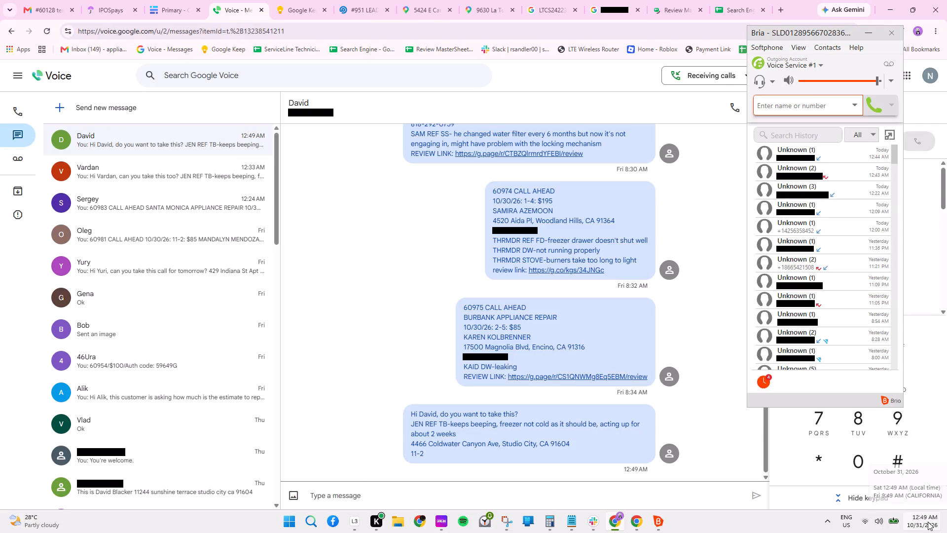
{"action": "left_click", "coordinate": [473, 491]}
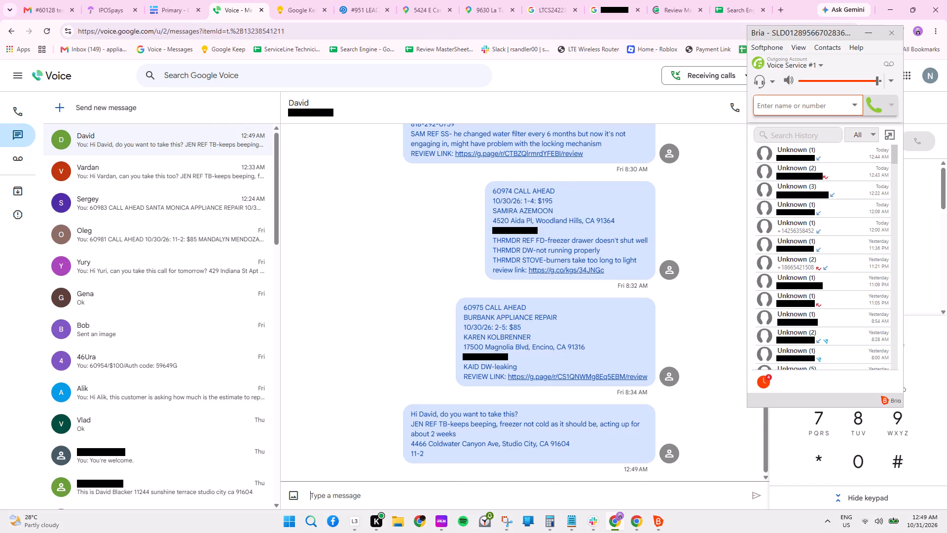
Enter the date 9/15/26 in cell A66, the first empty date row of the Review MasterSheet's Yelp Log.
{"action": "left_click", "coordinate": [670, 13]}
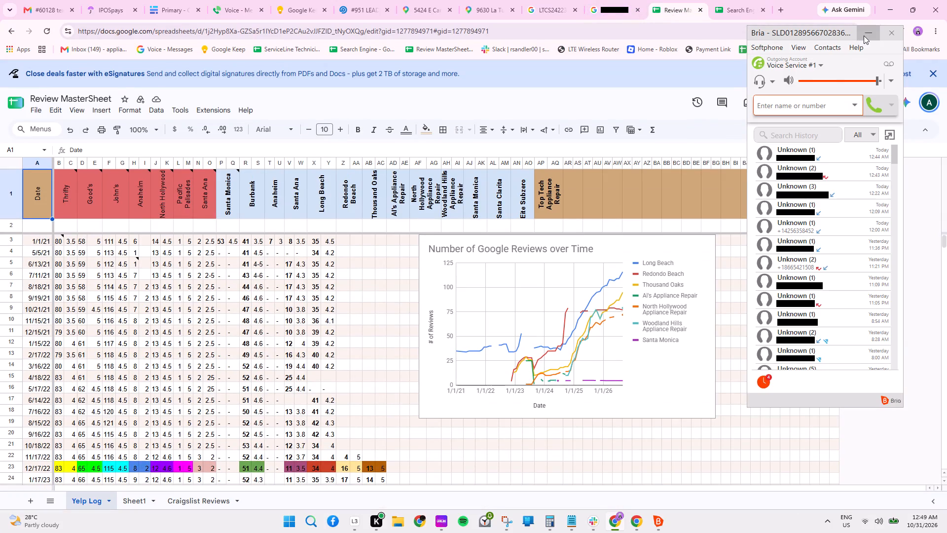
{"action": "left_click", "coordinate": [864, 36]}
{"action": "scroll", "coordinate": [708, 263], "scroll_direction": "down", "scroll_amount": 10}
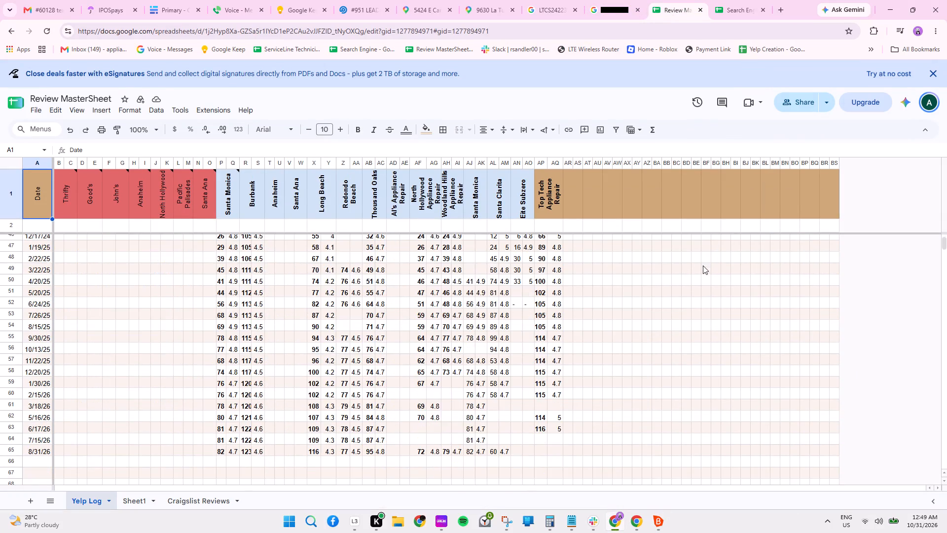
{"action": "scroll", "coordinate": [703, 266], "scroll_direction": "down", "scroll_amount": 2}
{"action": "left_click", "coordinate": [31, 362]}
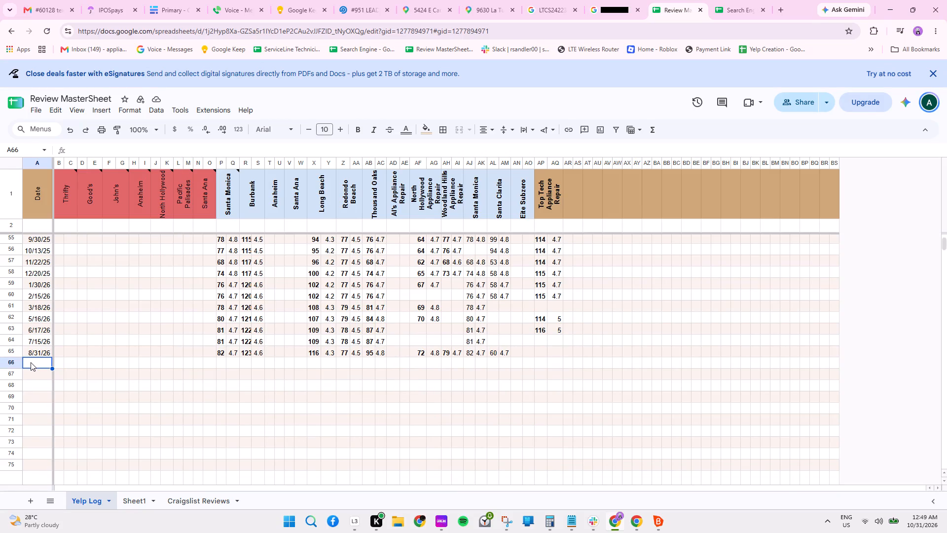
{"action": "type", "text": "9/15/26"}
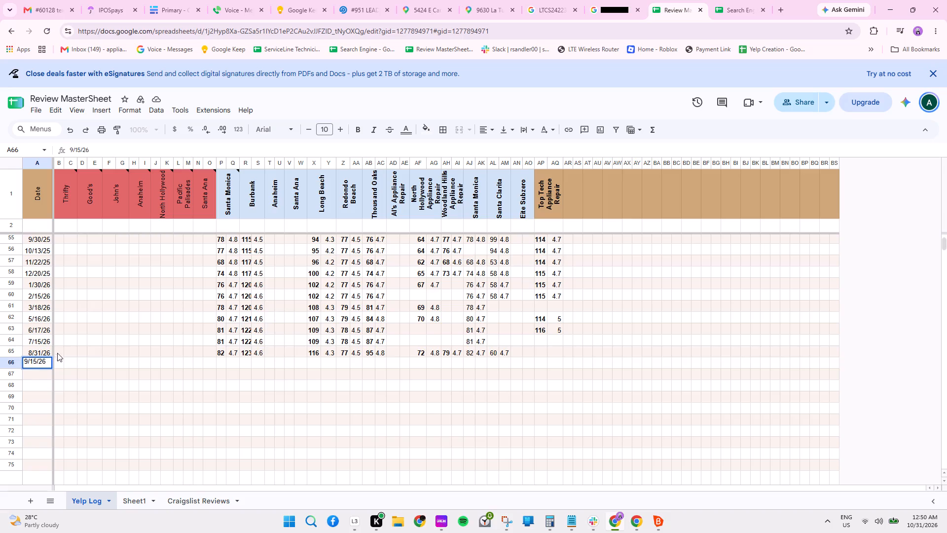
{"action": "left_click", "coordinate": [221, 355]}
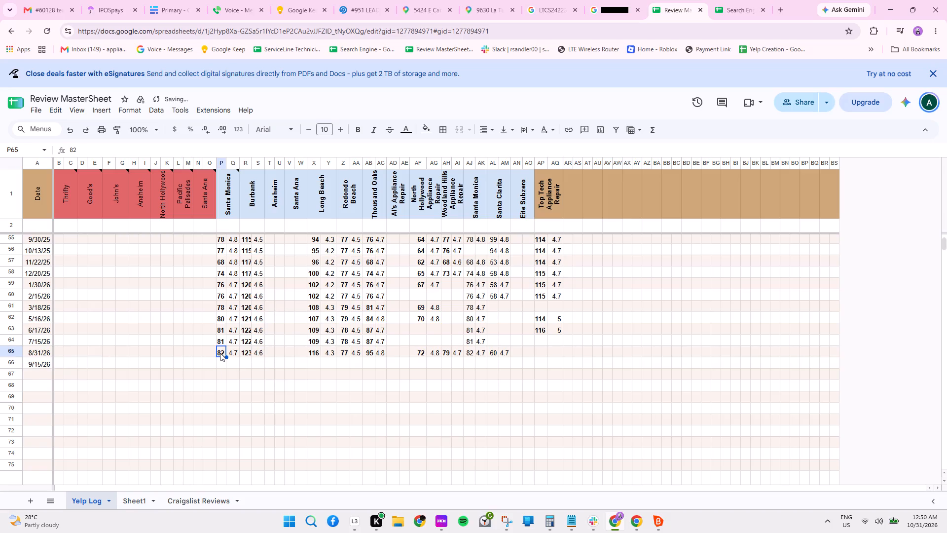
Copy the 8/31/26 row's values from Santa Monica onward (P65:AN65) into the 9/15/26 row of the Yelp Log.
{"action": "left_click", "coordinate": [201, 379]}
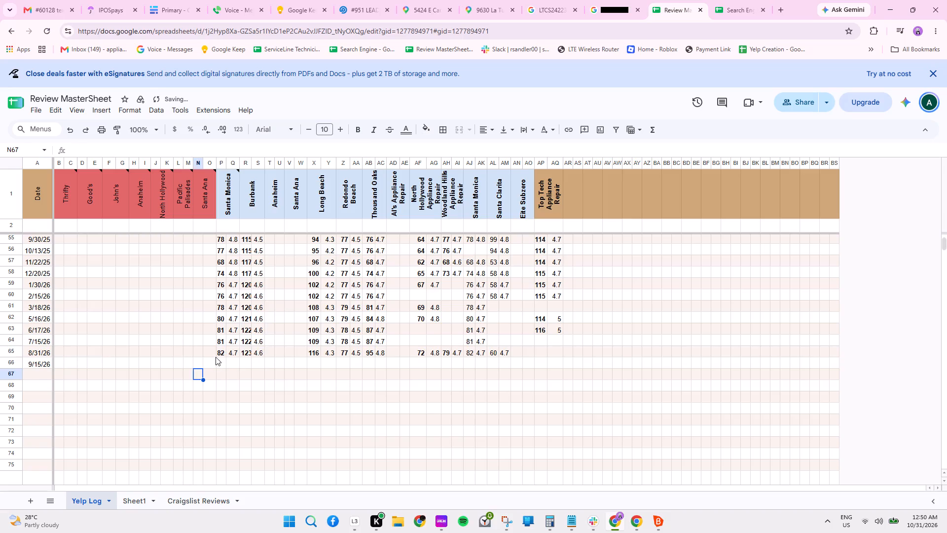
{"action": "left_click_drag", "start_coordinate": [220, 351], "coordinate": [513, 351]}
{"action": "right_click", "coordinate": [487, 352]}
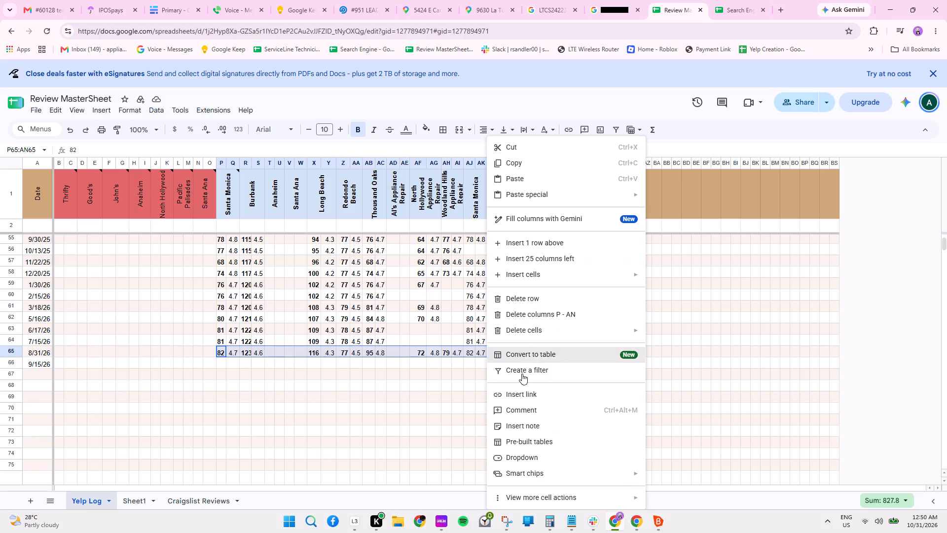
{"action": "left_click", "coordinate": [532, 167]}
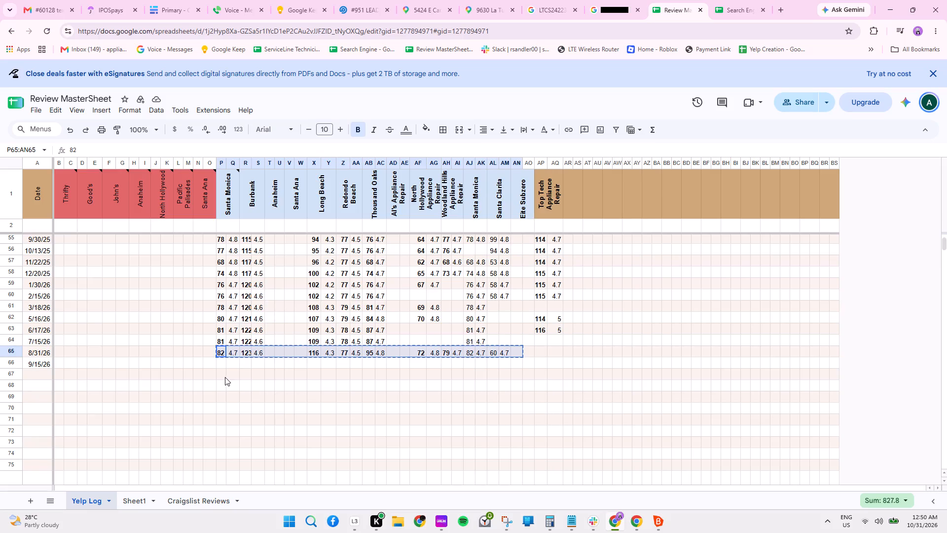
{"action": "left_click", "coordinate": [218, 364]}
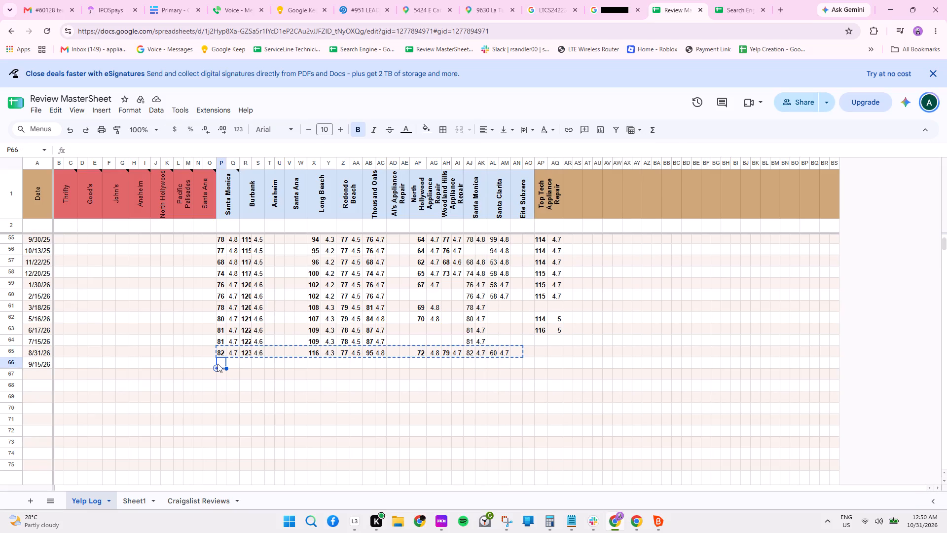
{"action": "key", "text": "ctrl+v"}
{"action": "left_click", "coordinate": [415, 436]}
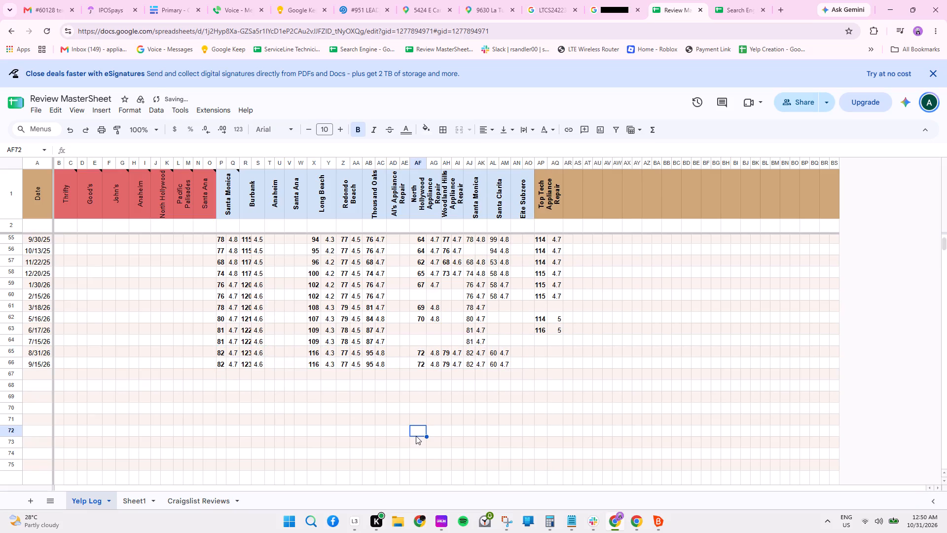
Enter the date 10/15/26 in cell A67, the first empty date row of the Yelp Log.
{"action": "left_click", "coordinate": [36, 374]}
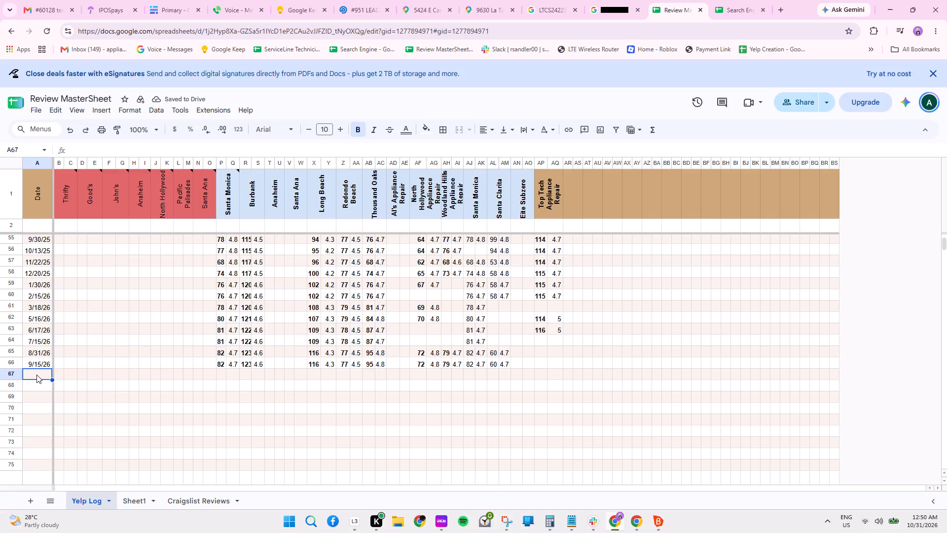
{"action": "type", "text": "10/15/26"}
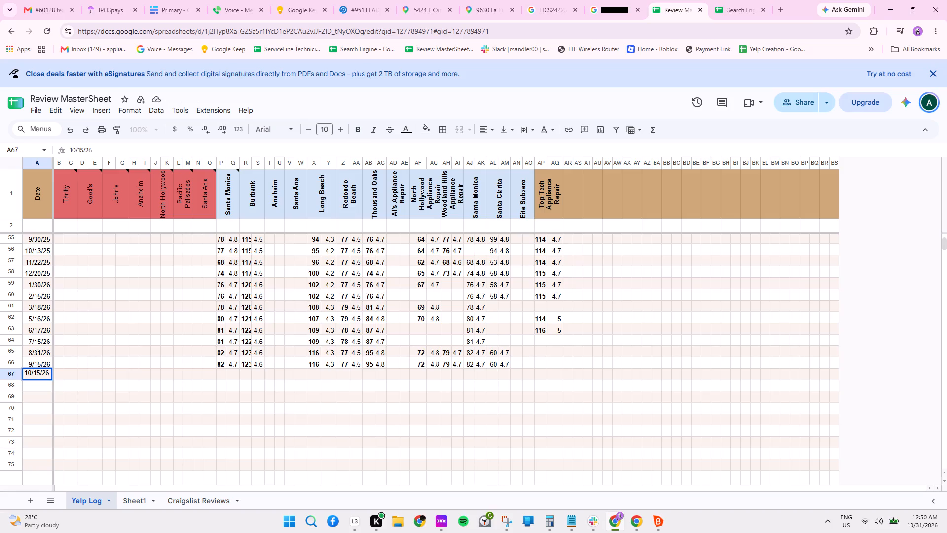
{"action": "left_click", "coordinate": [225, 370]}
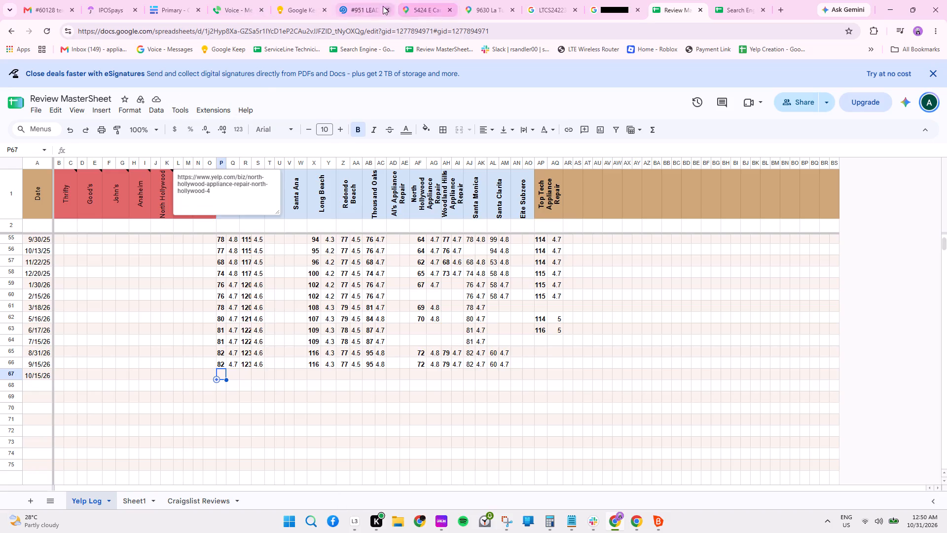
Switch to the shared mailbox and set the status of unassigned conversation #958 to Closed.
{"action": "left_click", "coordinate": [355, 5]}
{"action": "scroll", "coordinate": [344, 272], "scroll_direction": "up", "scroll_amount": 4}
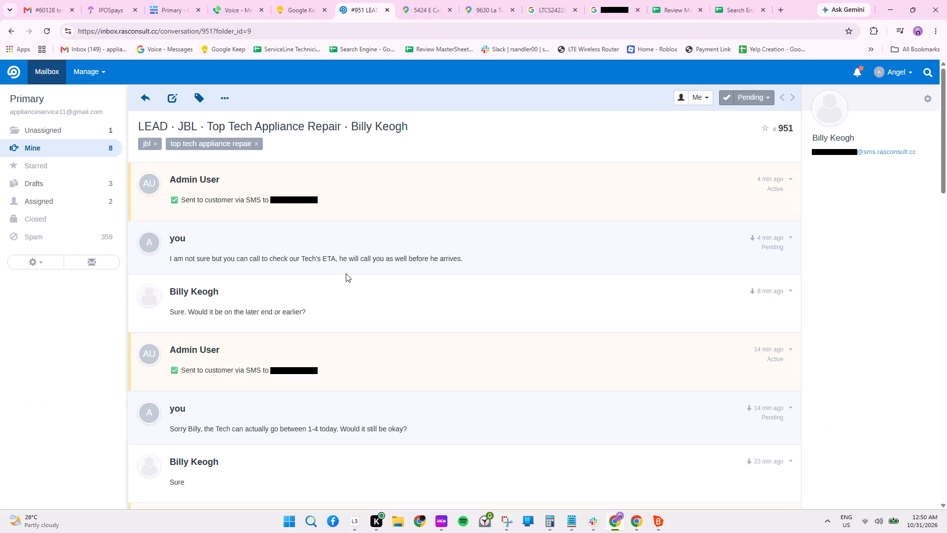
{"action": "left_click", "coordinate": [83, 147]}
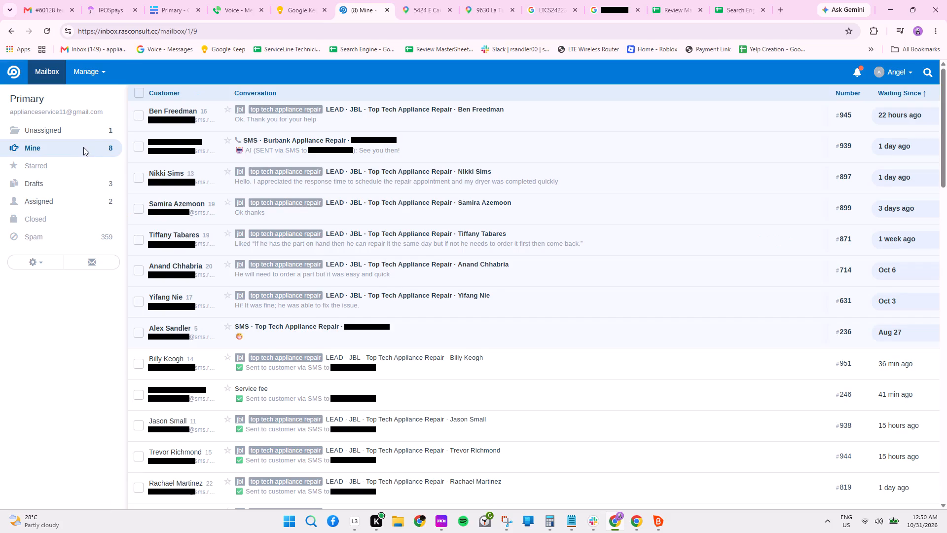
{"action": "left_click", "coordinate": [98, 131]}
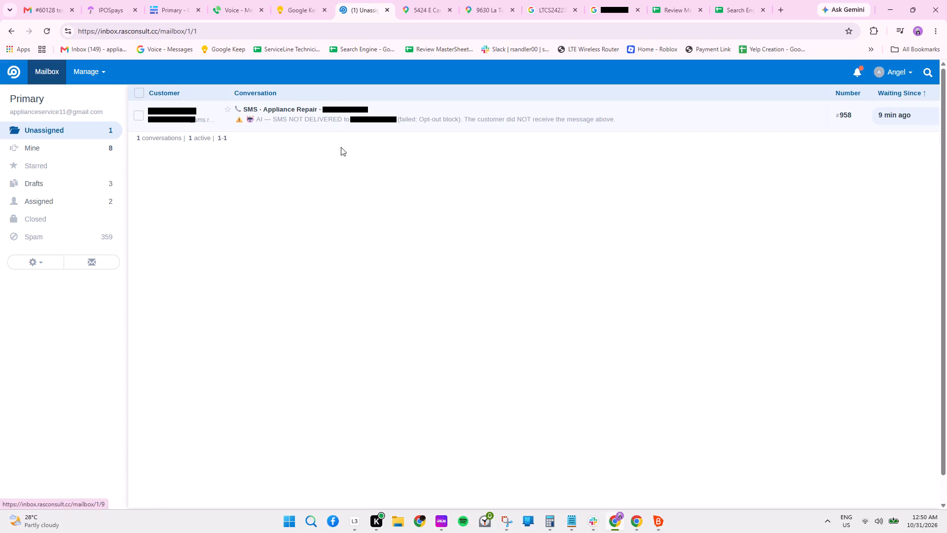
{"action": "left_click", "coordinate": [617, 117]}
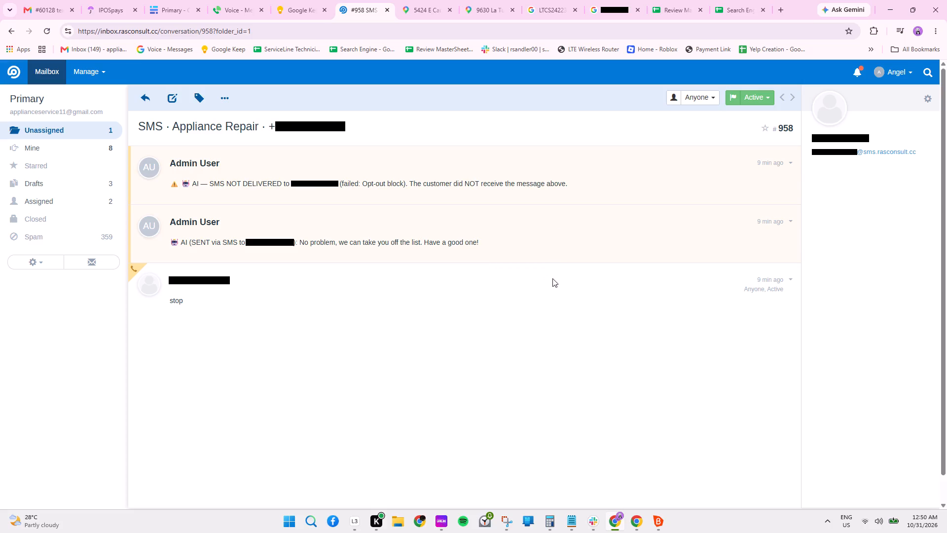
{"action": "left_click", "coordinate": [767, 101]}
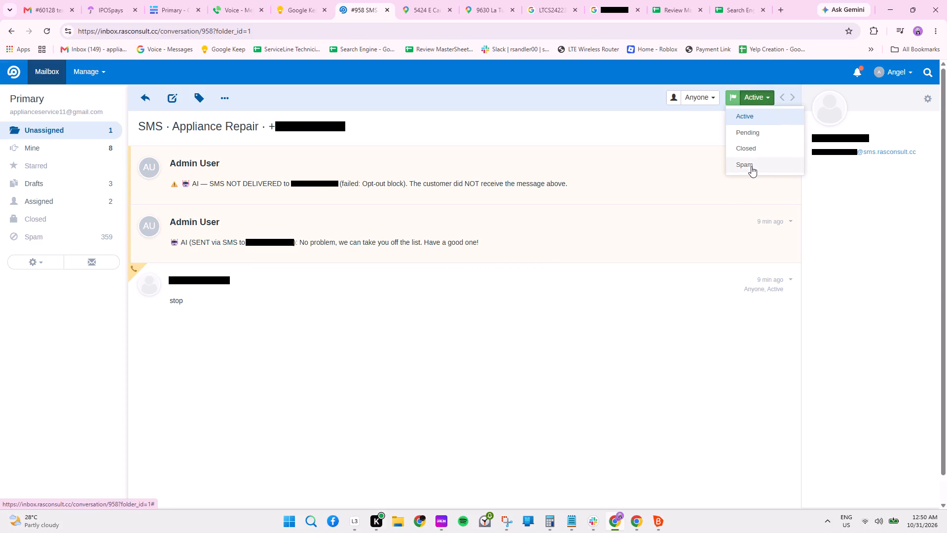
{"action": "left_click", "coordinate": [753, 153]}
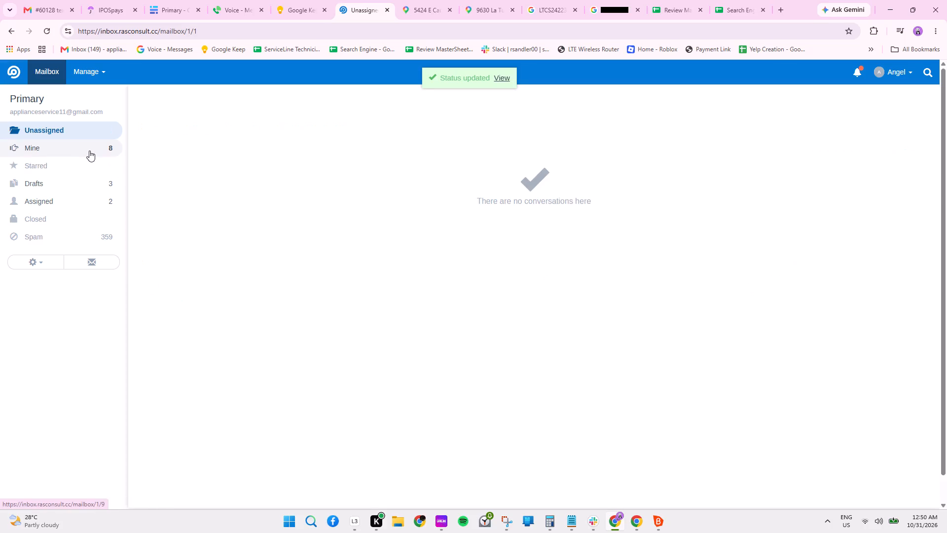
Set the status of conversation #945 in the Mine folder to Closed.
{"action": "left_click", "coordinate": [89, 151]}
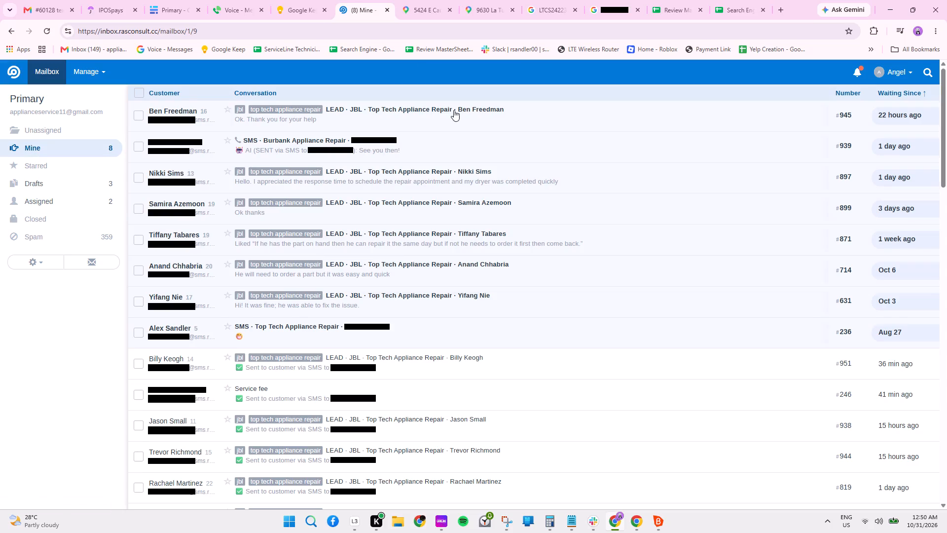
{"action": "left_click", "coordinate": [461, 118]}
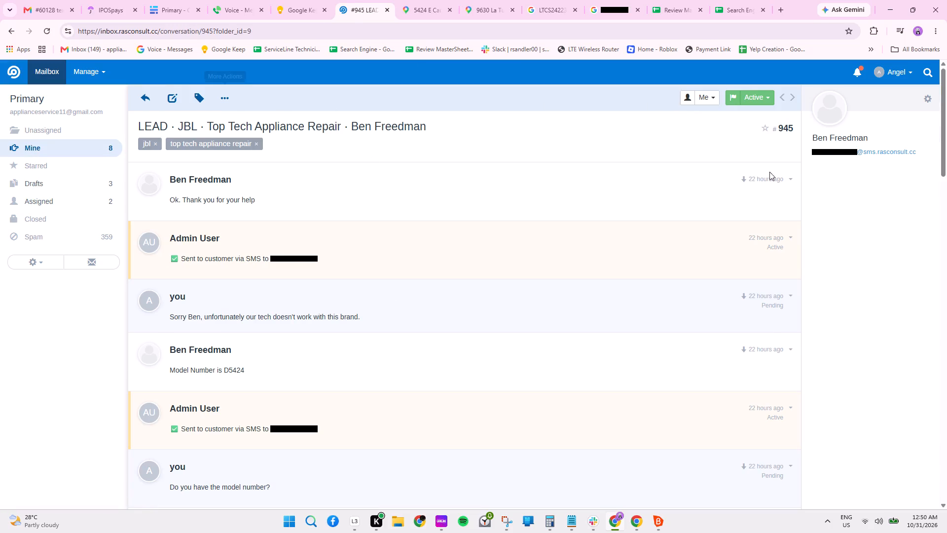
{"action": "left_click", "coordinate": [767, 100]}
{"action": "left_click", "coordinate": [745, 145]}
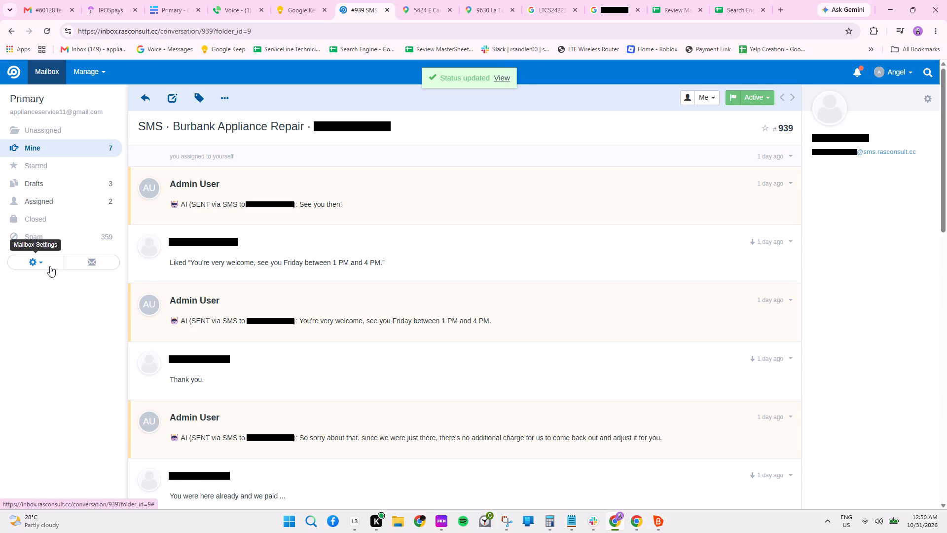
Read through the Burbank Appliance Repair SMS conversation #939 in the Mine folder.
{"action": "left_click", "coordinate": [66, 147]}
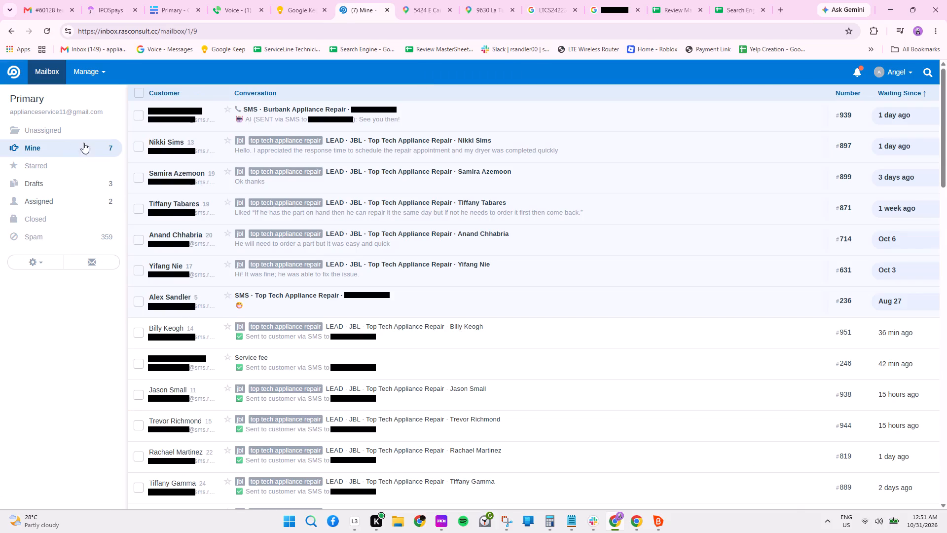
{"action": "left_click", "coordinate": [527, 126]}
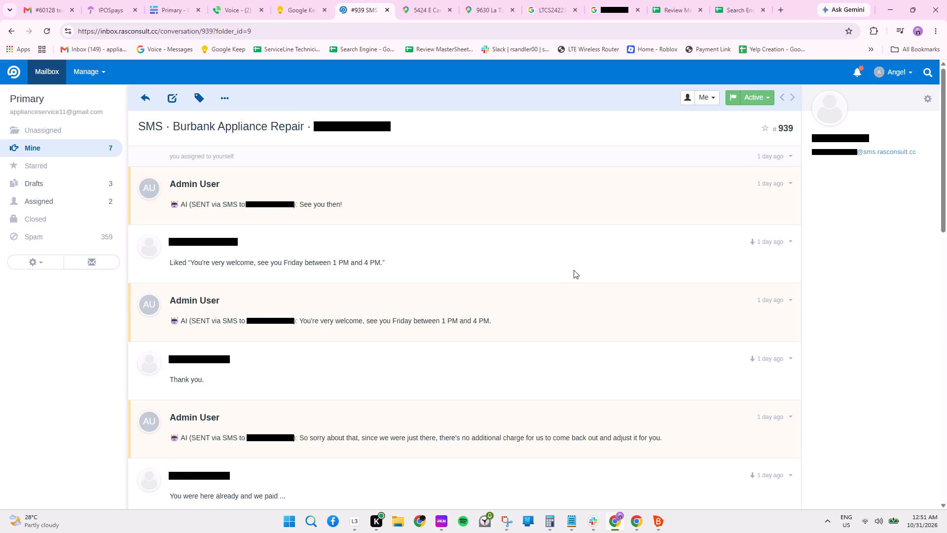
{"action": "scroll", "coordinate": [574, 270], "scroll_direction": "down", "scroll_amount": 2}
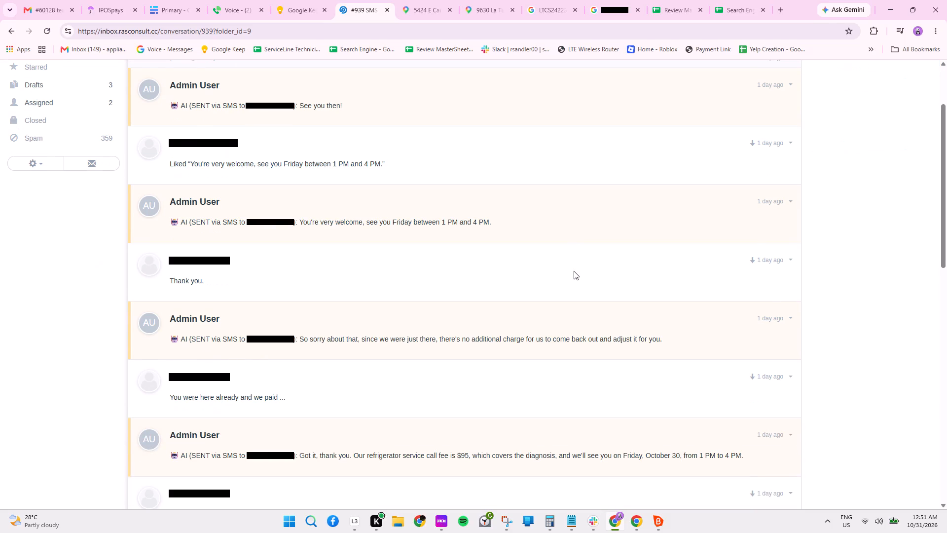
{"action": "scroll", "coordinate": [571, 269], "scroll_direction": "down", "scroll_amount": 2}
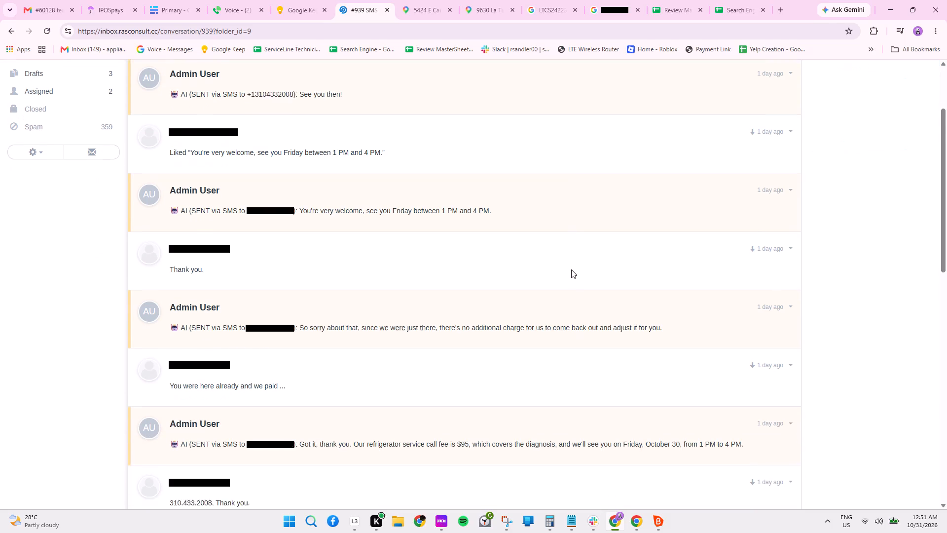
{"action": "scroll", "coordinate": [571, 269], "scroll_direction": "down", "scroll_amount": 3}
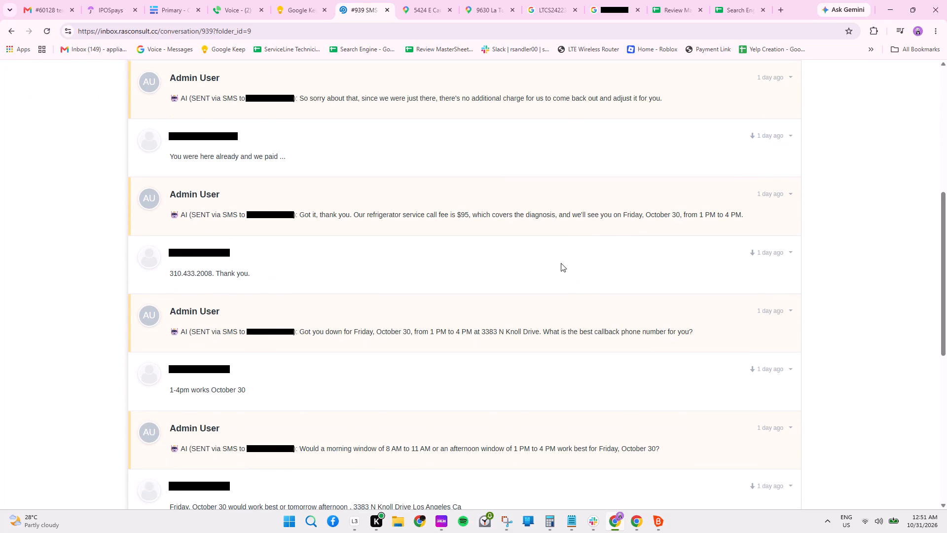
In Google Voice, review Alik's message thread and draft the reply "That's for 60966?" to his latest message.
{"action": "left_click", "coordinate": [236, 5]}
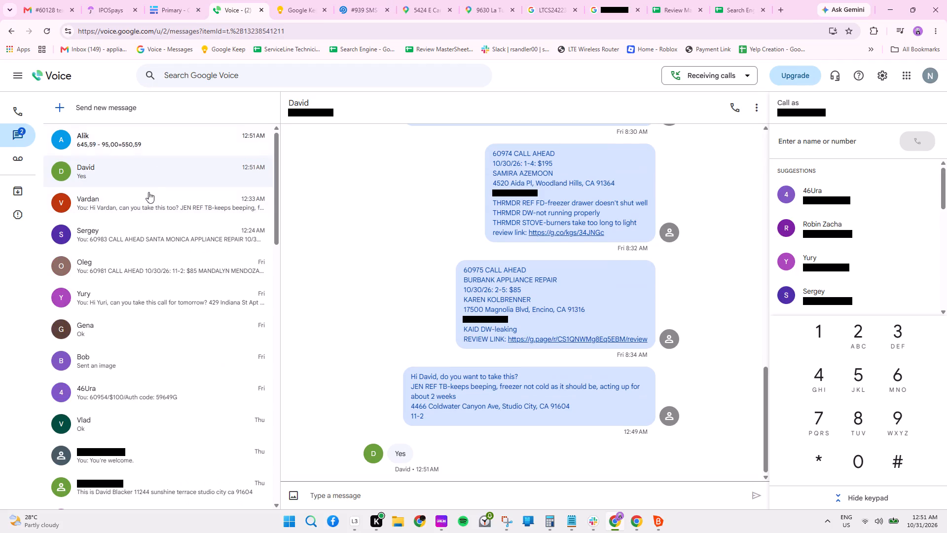
{"action": "left_click", "coordinate": [191, 138]}
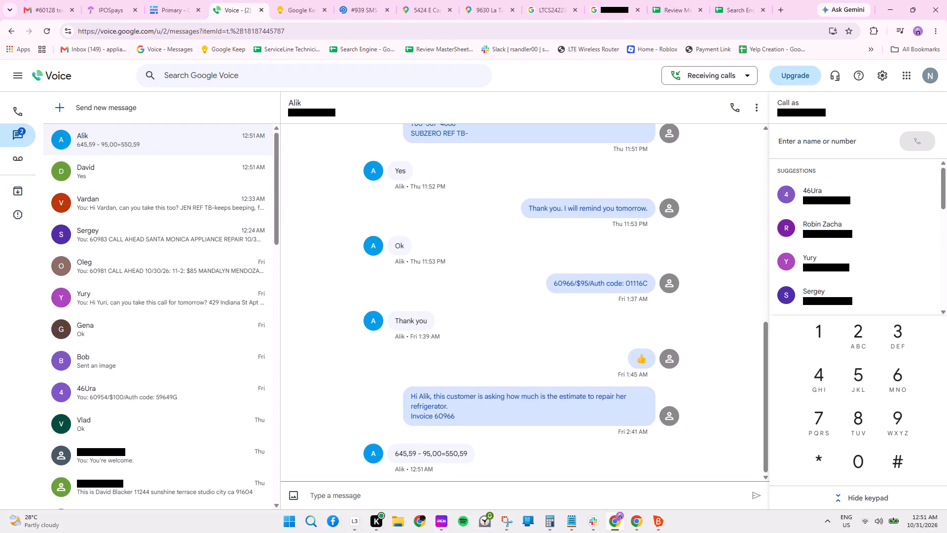
{"action": "left_click", "coordinate": [427, 493]}
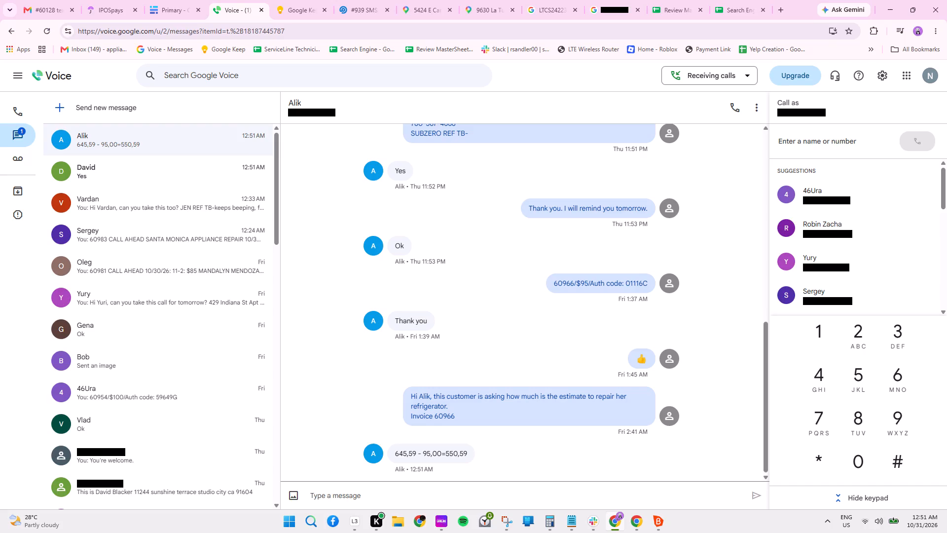
{"action": "scroll", "coordinate": [473, 339], "scroll_direction": "up", "scroll_amount": 3}
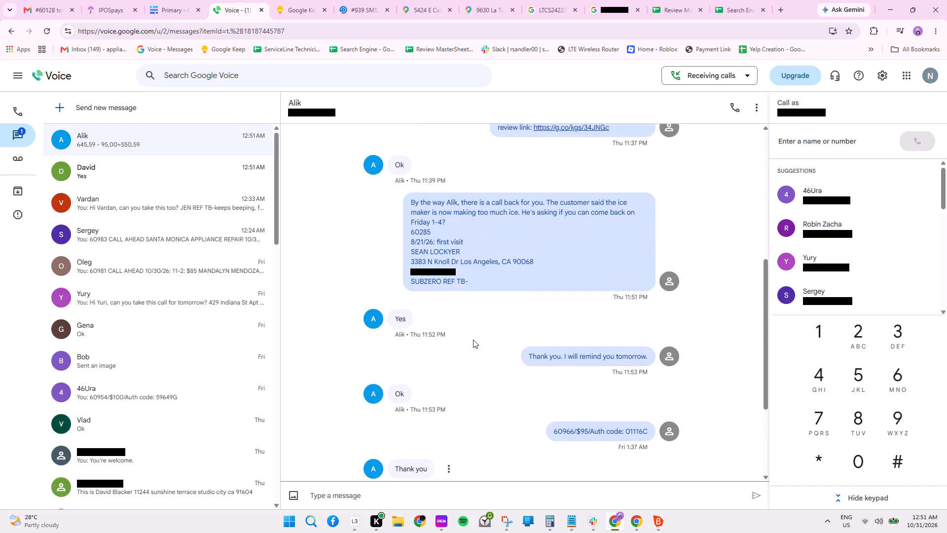
{"action": "scroll", "coordinate": [474, 346], "scroll_direction": "up", "scroll_amount": 4}
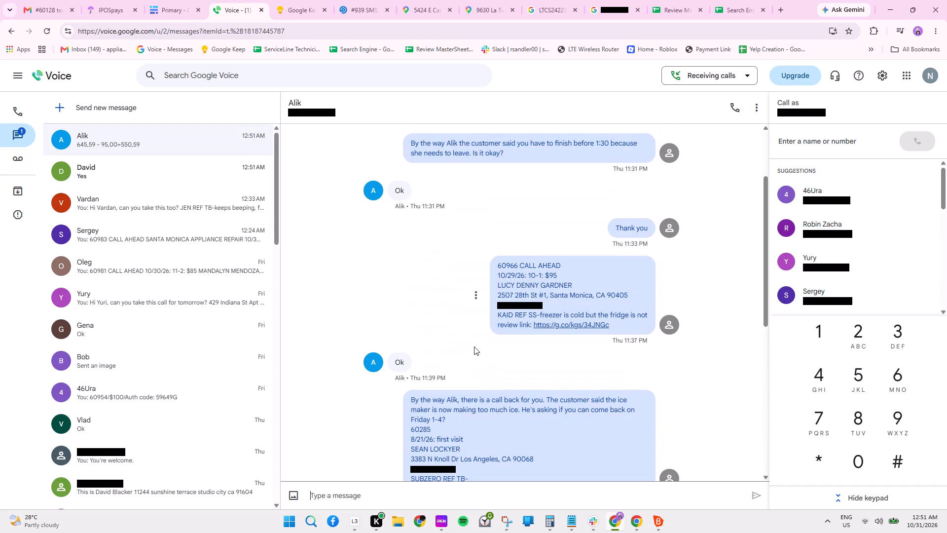
{"action": "left_click", "coordinate": [426, 498]}
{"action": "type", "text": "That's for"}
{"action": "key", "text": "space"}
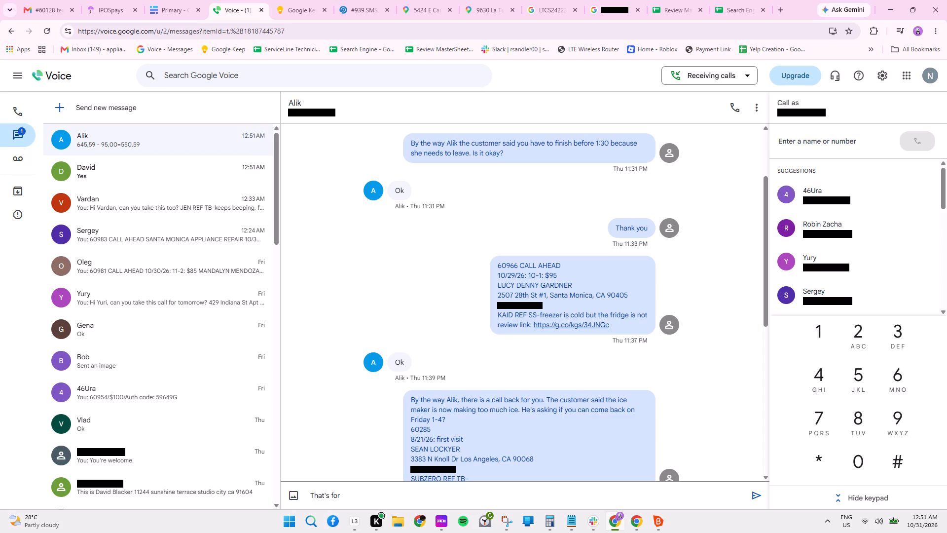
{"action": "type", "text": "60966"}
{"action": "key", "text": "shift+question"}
Check the Notepad job notes for the figures behind Alik's repair estimate.
{"action": "left_click", "coordinate": [569, 522]}
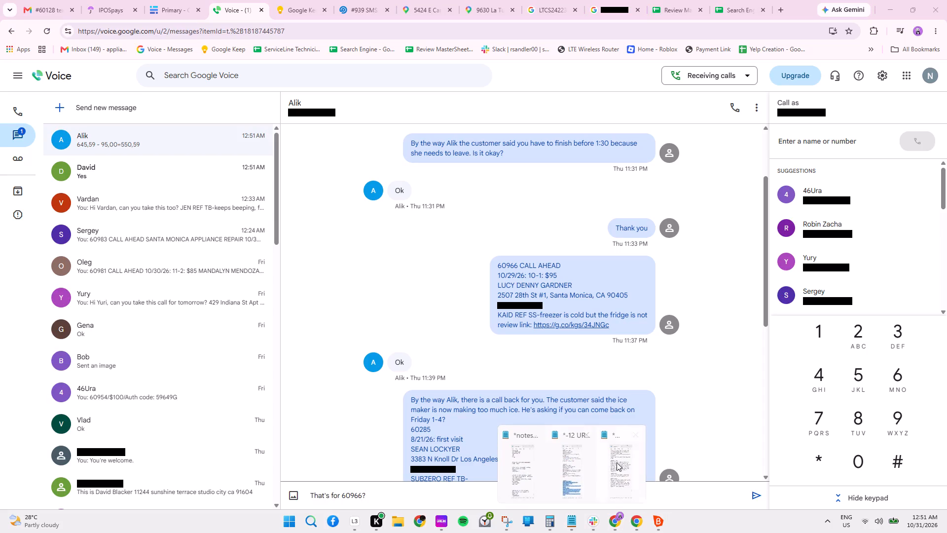
{"action": "left_click", "coordinate": [523, 474]}
{"action": "scroll", "coordinate": [66, 364], "scroll_direction": "up", "scroll_amount": 4}
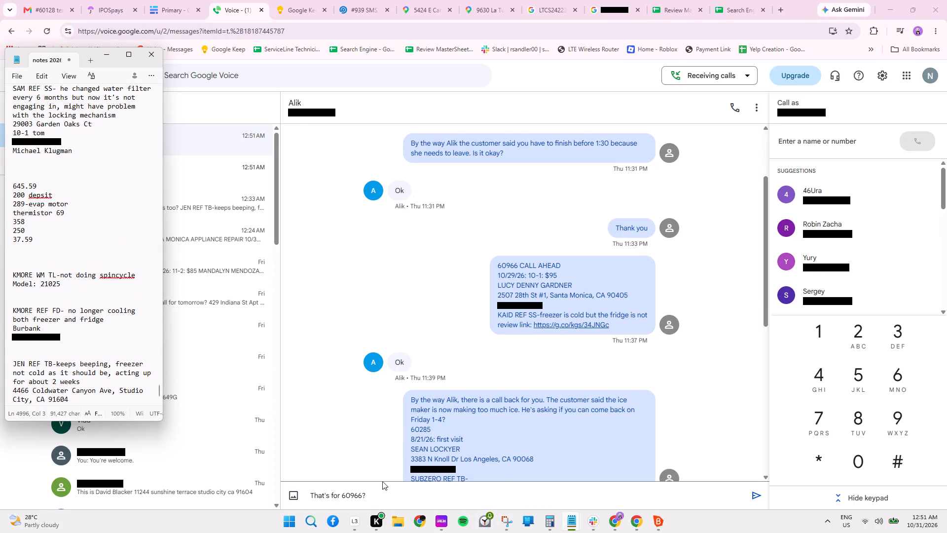
Reword the drafted reply to Alik as "That's for 60966 right?" and send it.
{"action": "left_click", "coordinate": [485, 495]}
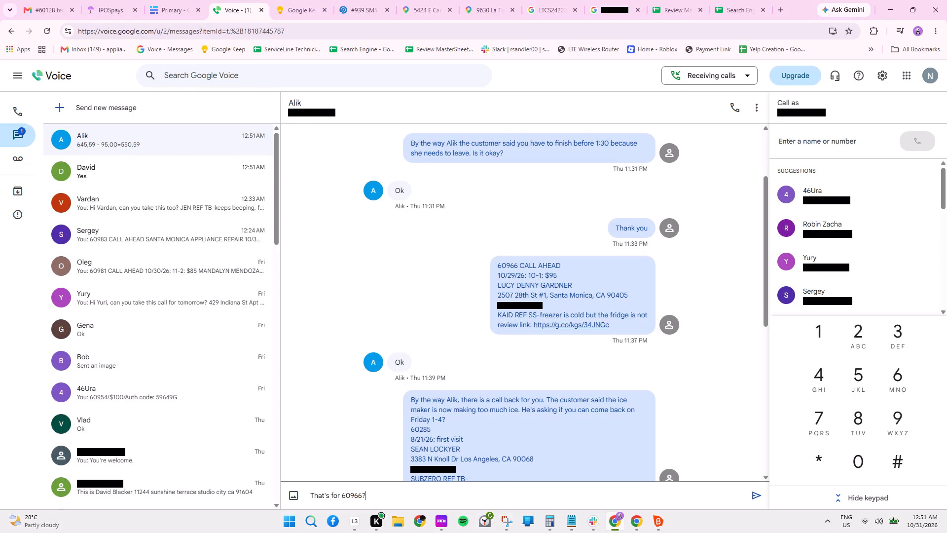
{"action": "key", "text": "BackSpace"}
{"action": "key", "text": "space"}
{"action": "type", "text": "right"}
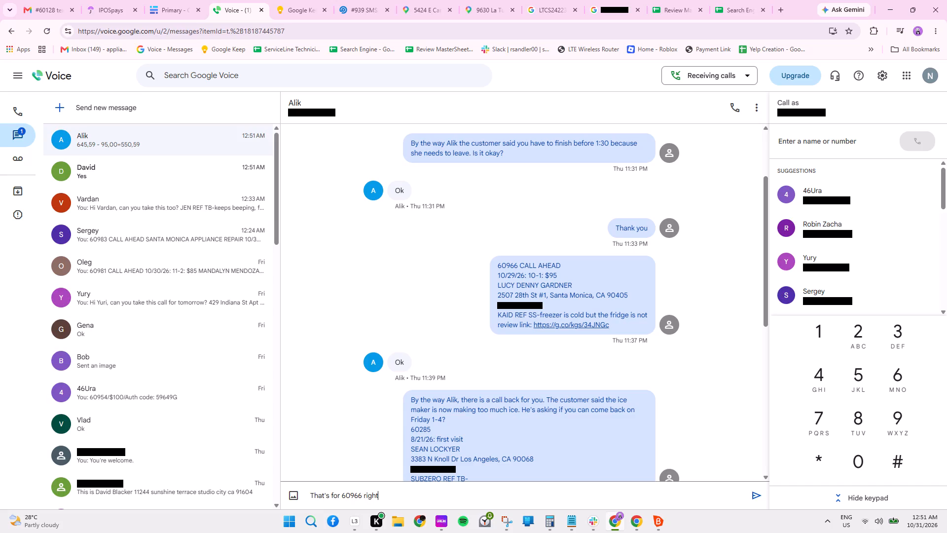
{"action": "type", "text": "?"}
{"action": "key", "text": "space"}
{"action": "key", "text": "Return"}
{"action": "scroll", "coordinate": [477, 371], "scroll_direction": "down", "scroll_amount": 13}
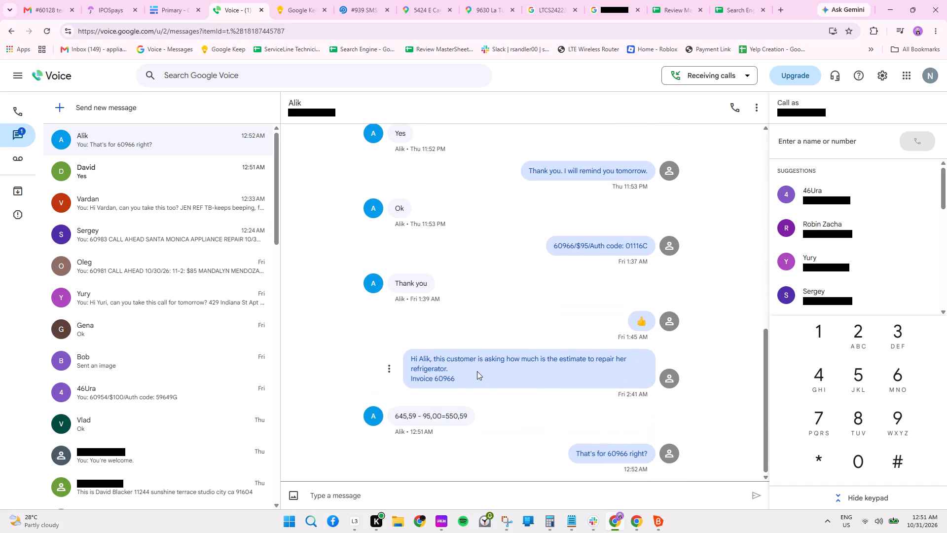
Bring up the Notepad job notes and check them against Alik's earlier messages about jobs 60966 and 60285.
{"action": "left_click", "coordinate": [574, 523]}
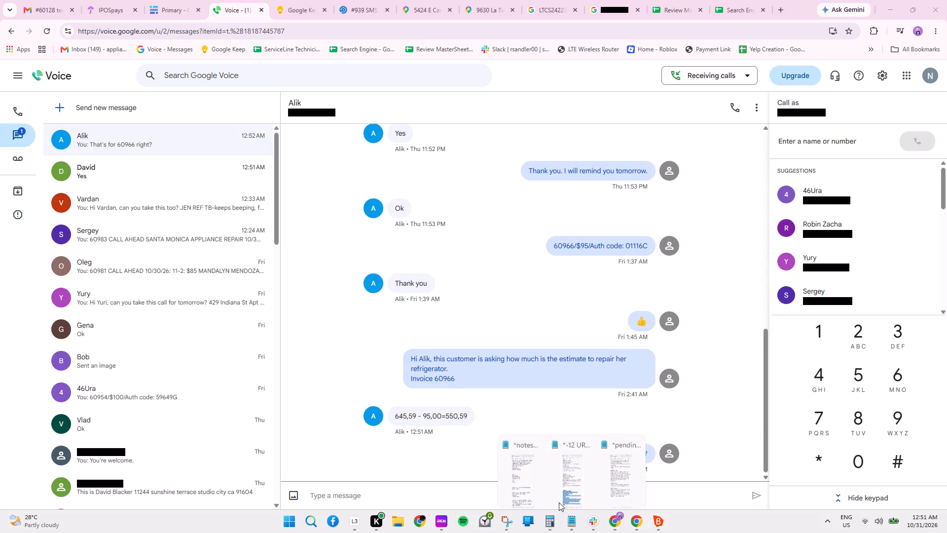
{"action": "left_click", "coordinate": [520, 483]}
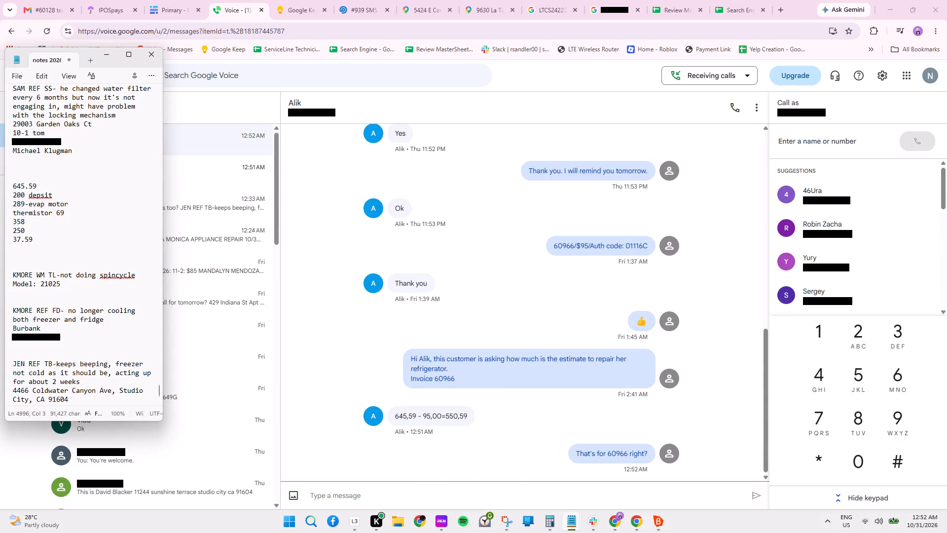
{"action": "scroll", "coordinate": [521, 413], "scroll_direction": "up", "scroll_amount": 5}
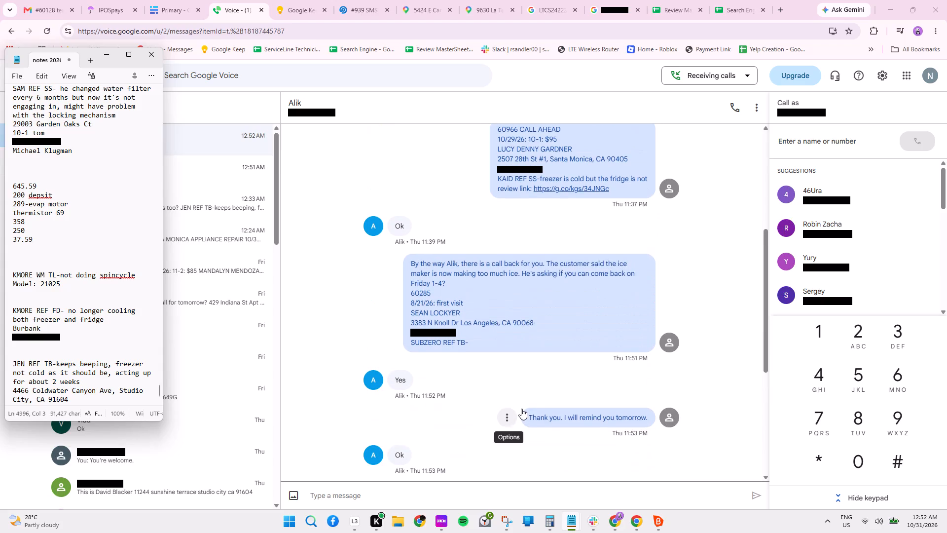
{"action": "scroll", "coordinate": [521, 409], "scroll_direction": "up", "scroll_amount": 8}
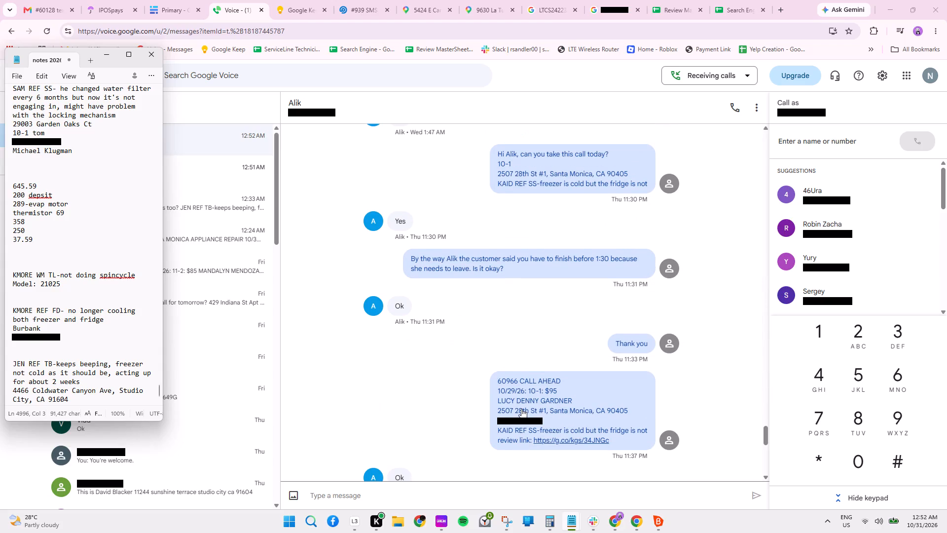
{"action": "scroll", "coordinate": [521, 409], "scroll_direction": "up", "scroll_amount": 4}
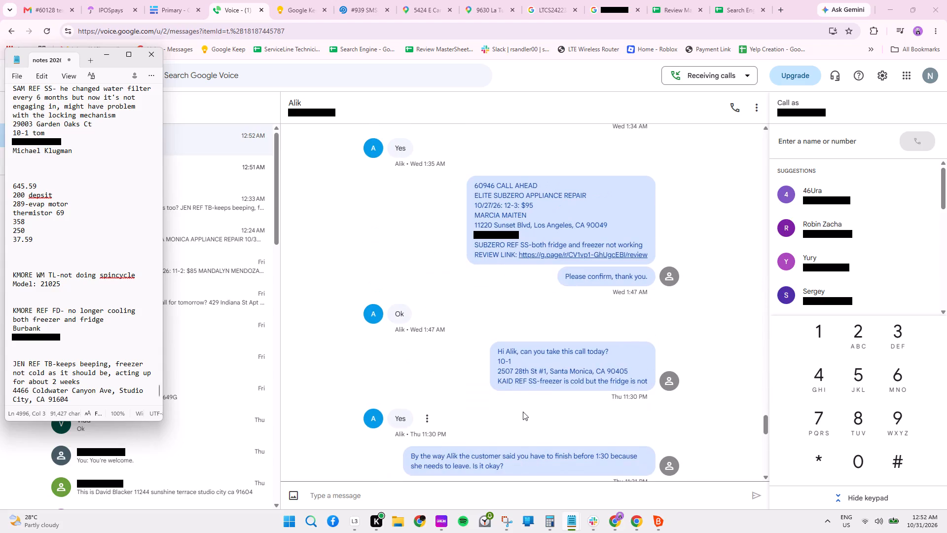
{"action": "scroll", "coordinate": [524, 404], "scroll_direction": "down", "scroll_amount": 4}
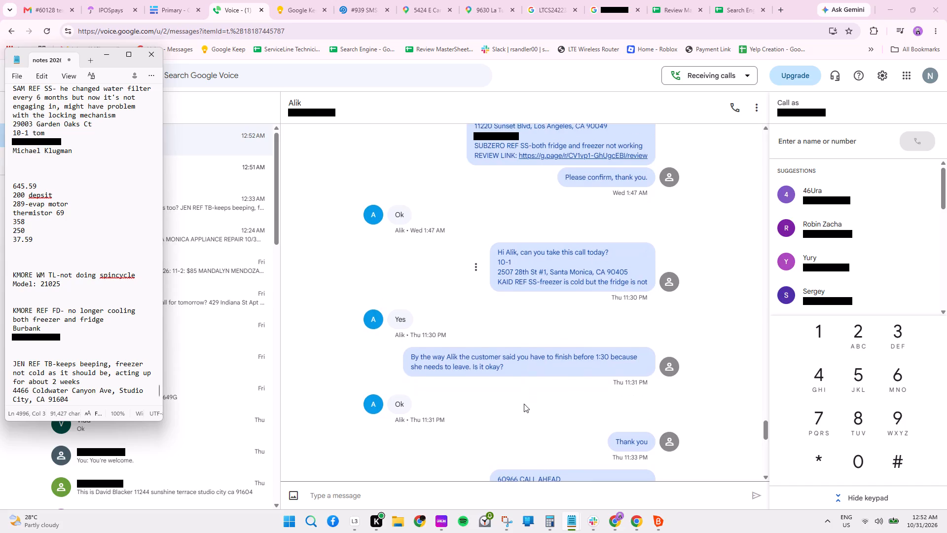
{"action": "scroll", "coordinate": [524, 404], "scroll_direction": "down", "scroll_amount": 3}
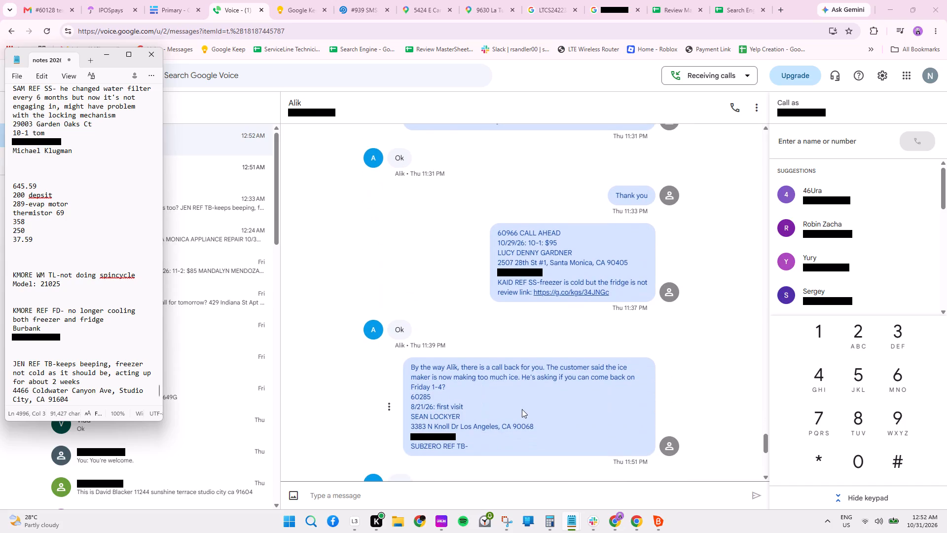
{"action": "scroll", "coordinate": [521, 411], "scroll_direction": "down", "scroll_amount": 1}
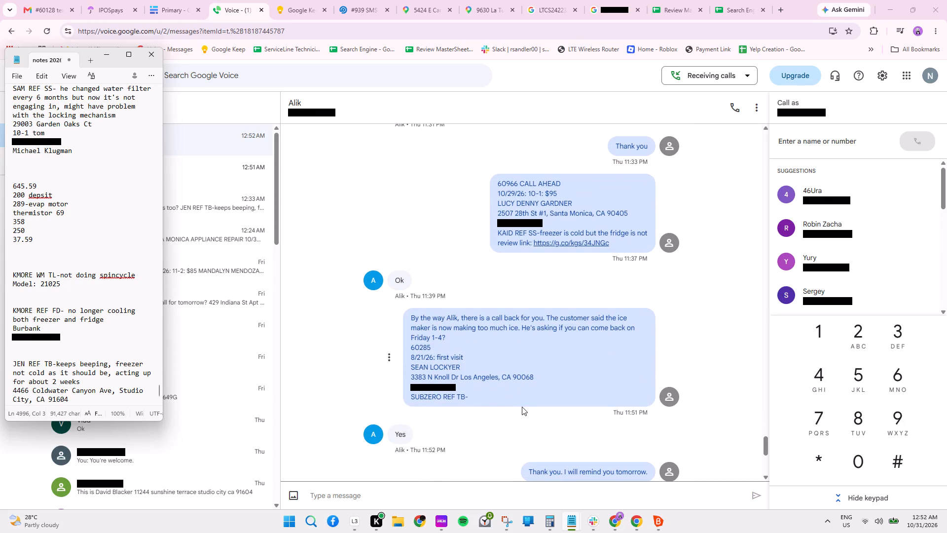
{"action": "left_click", "coordinate": [410, 349]}
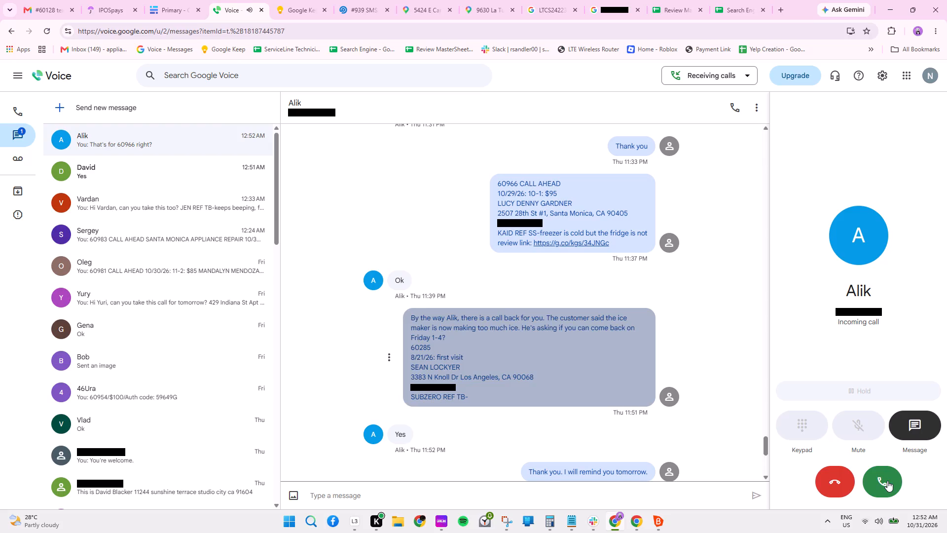
Answer Alik's incoming call in Google Voice.
{"action": "left_click", "coordinate": [887, 481]}
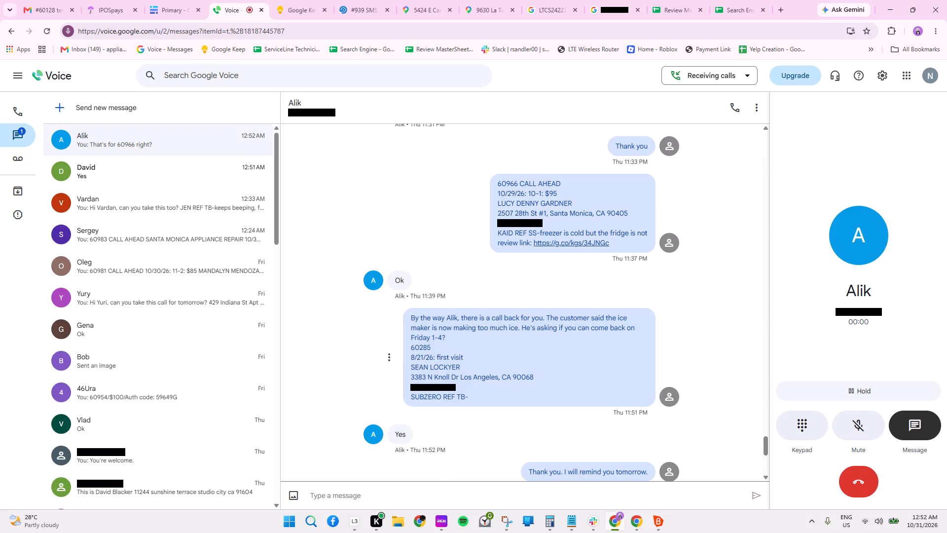
{"action": "left_click", "coordinate": [459, 493]}
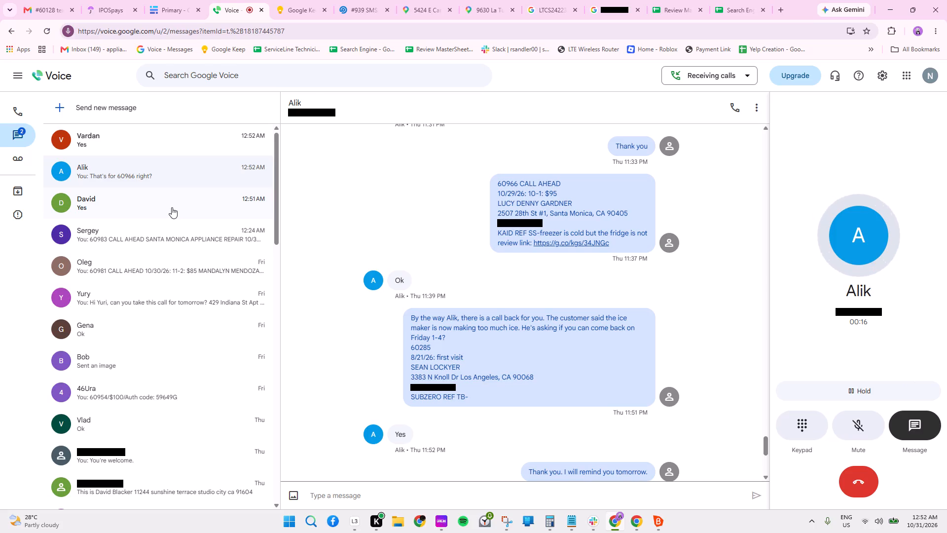
Reopen the Notepad job notes during the call and place the cursor on the blank line below the repair estimate figures.
{"action": "left_click", "coordinate": [574, 524]}
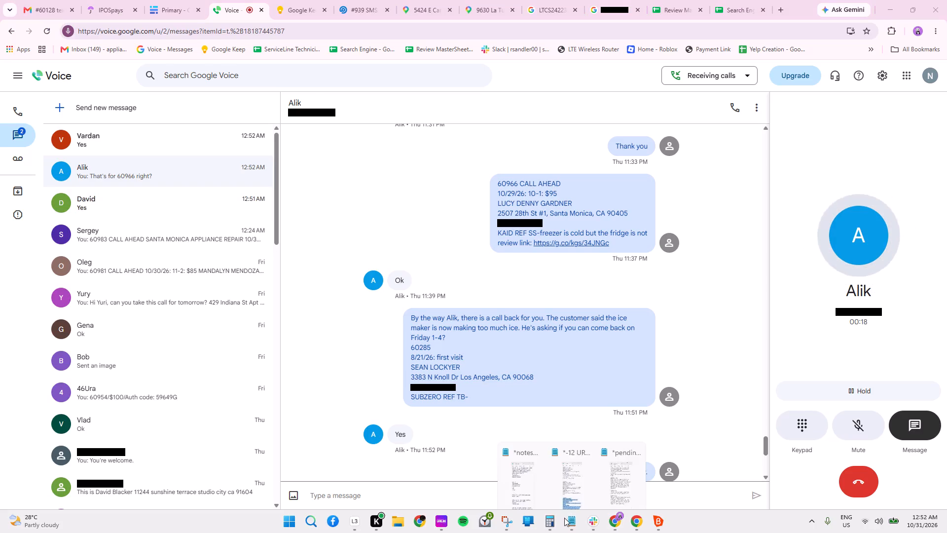
{"action": "left_click", "coordinate": [522, 478]}
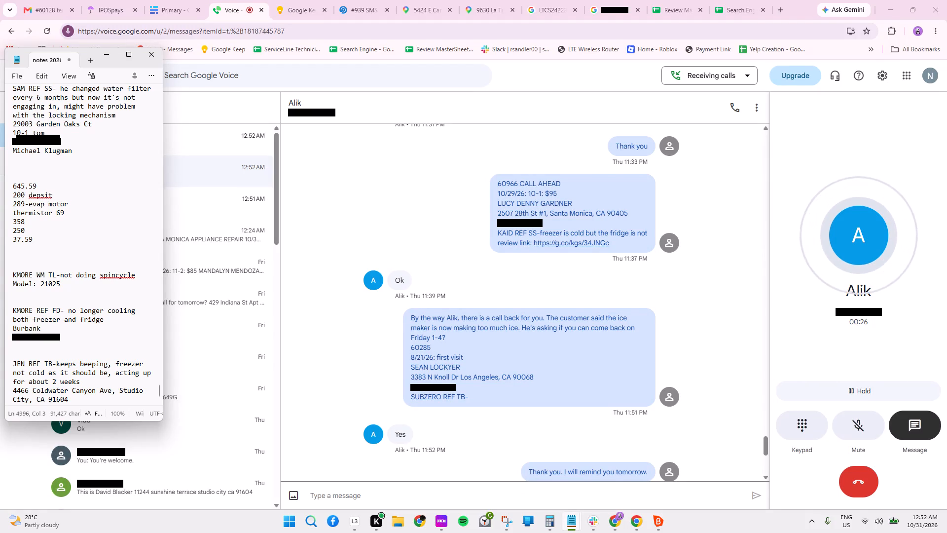
{"action": "left_click", "coordinate": [20, 248]}
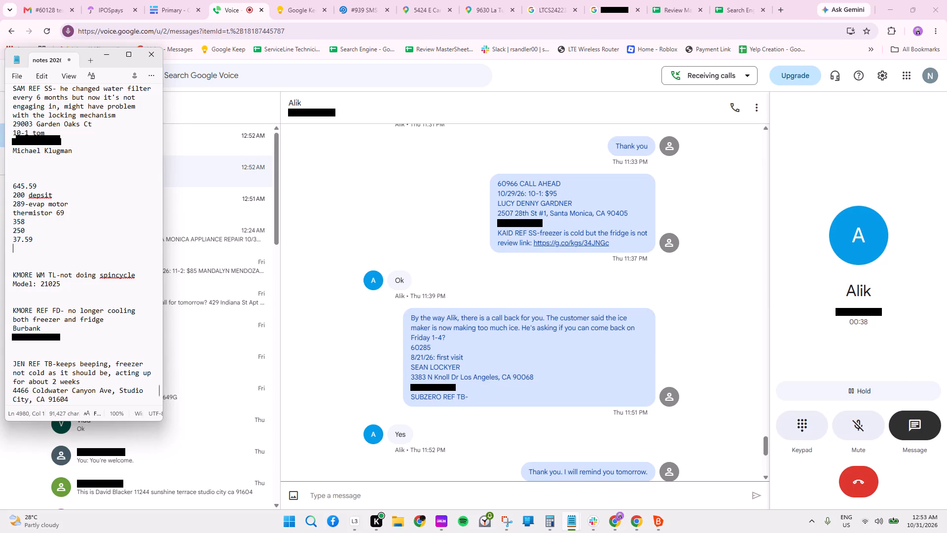
Return to Alik's Google Voice thread and look back through the estimate request and earlier job messages during the call.
{"action": "left_click", "coordinate": [363, 499]}
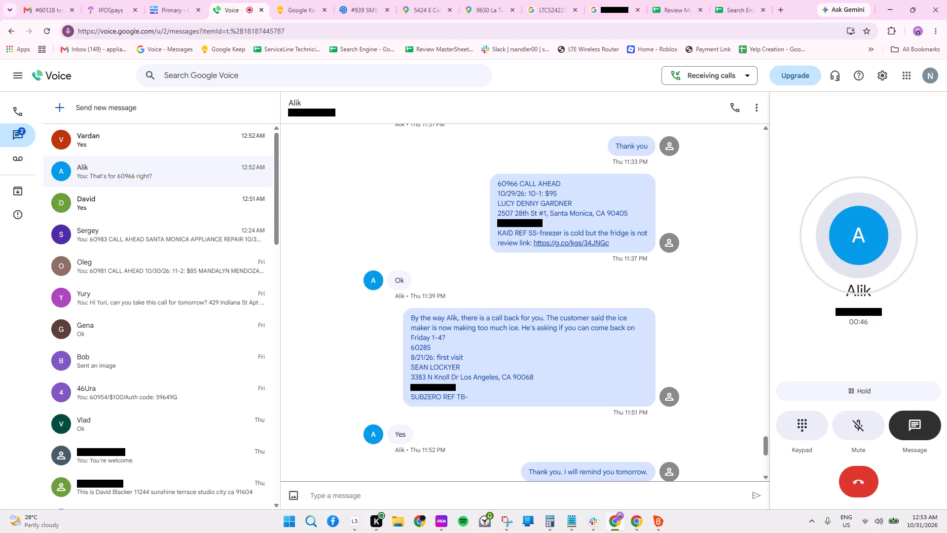
{"action": "scroll", "coordinate": [511, 440], "scroll_direction": "down", "scroll_amount": 5}
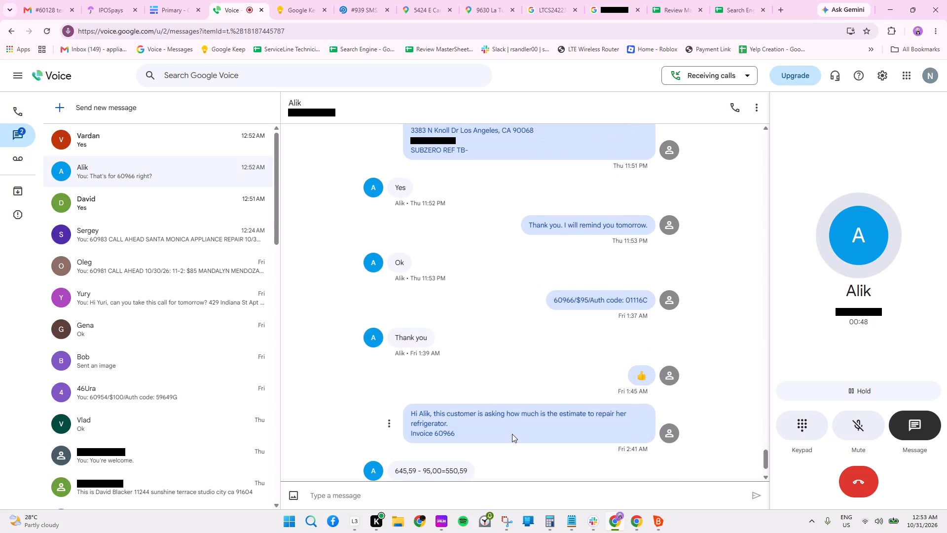
{"action": "left_click", "coordinate": [432, 495]}
{"action": "scroll", "coordinate": [452, 404], "scroll_direction": "up", "scroll_amount": 4}
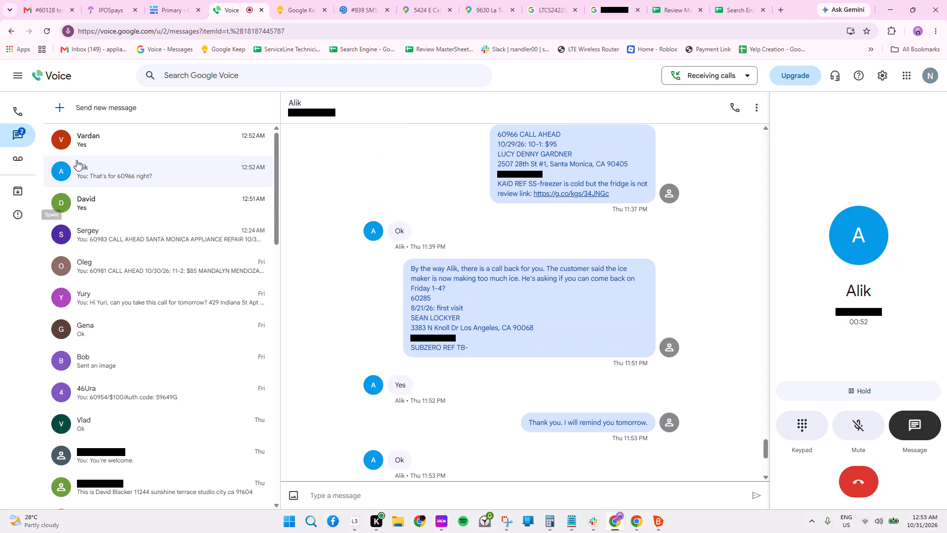
{"action": "scroll", "coordinate": [590, 344], "scroll_direction": "up", "scroll_amount": 10}
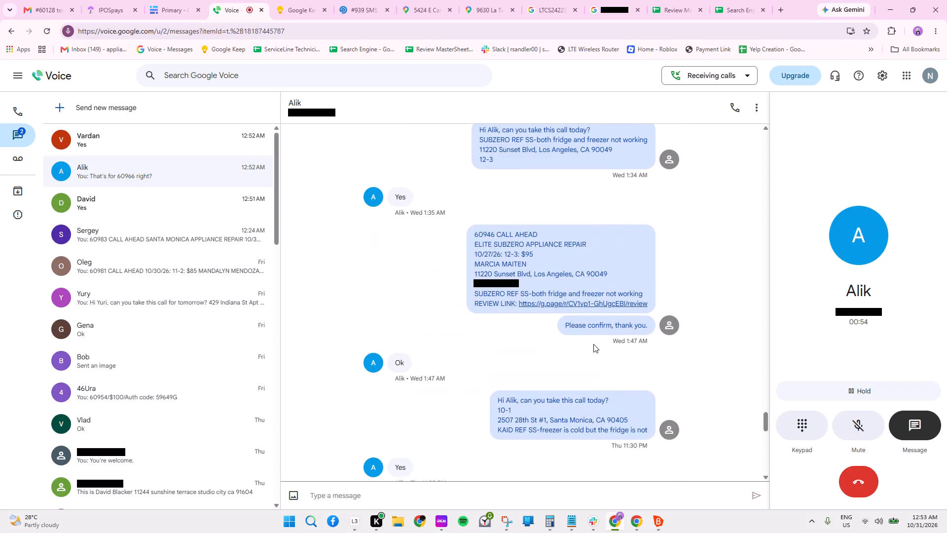
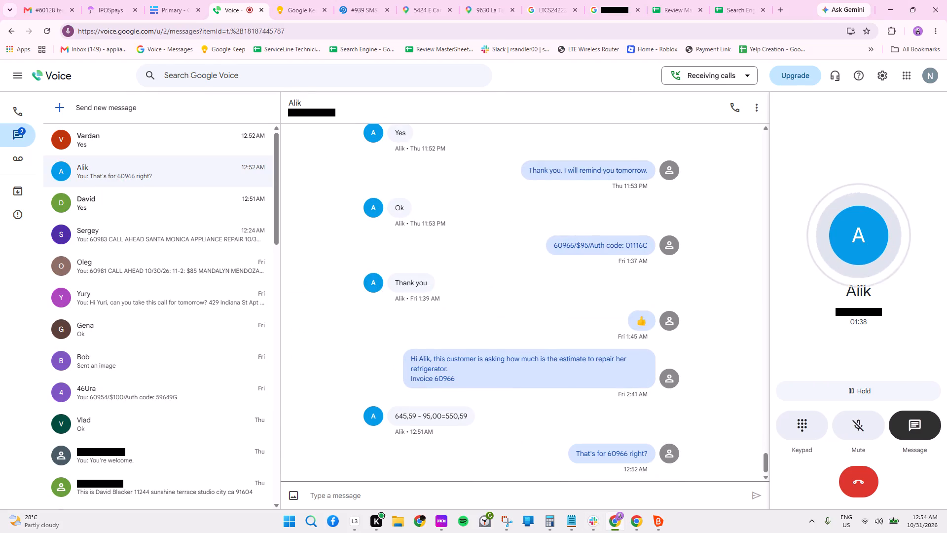
{"action": "left_click", "coordinate": [496, 498]}
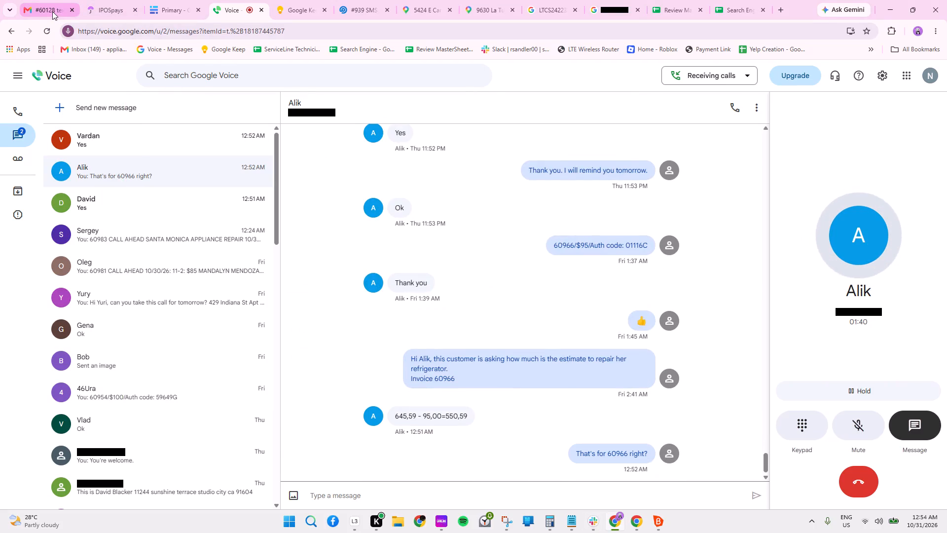
{"action": "scroll", "coordinate": [593, 364], "scroll_direction": "up", "scroll_amount": 10}
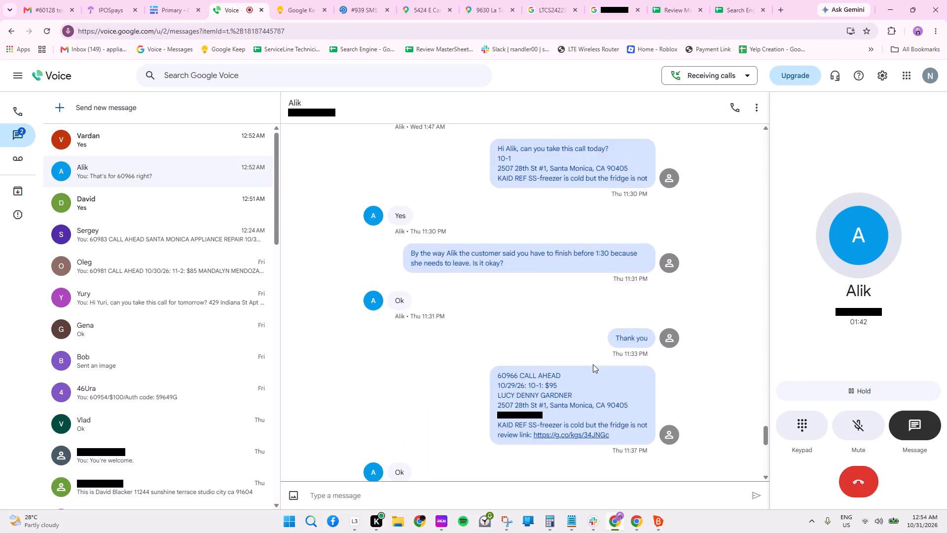
{"action": "scroll", "coordinate": [593, 364], "scroll_direction": "up", "scroll_amount": 9}
{"action": "scroll", "coordinate": [593, 364], "scroll_direction": "down", "scroll_amount": 2}
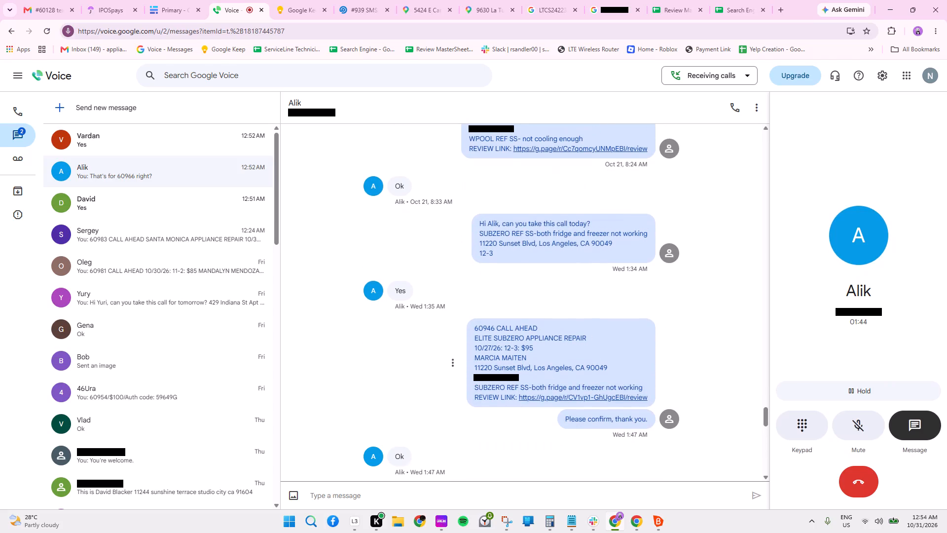
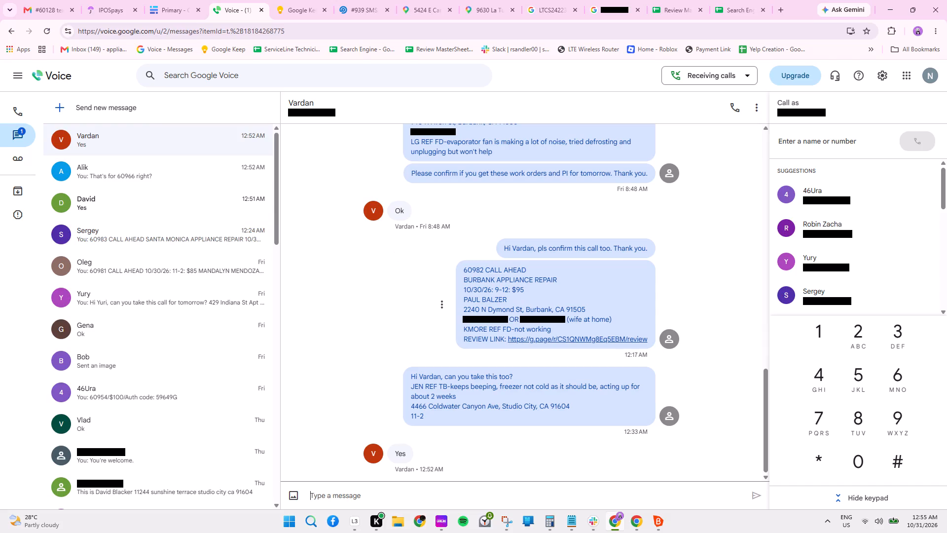
Review Vardan's recent messages and David's thread about the 11-2 JEN refrigerator call in Studio City.
{"action": "scroll", "coordinate": [489, 280], "scroll_direction": "up", "scroll_amount": 2}
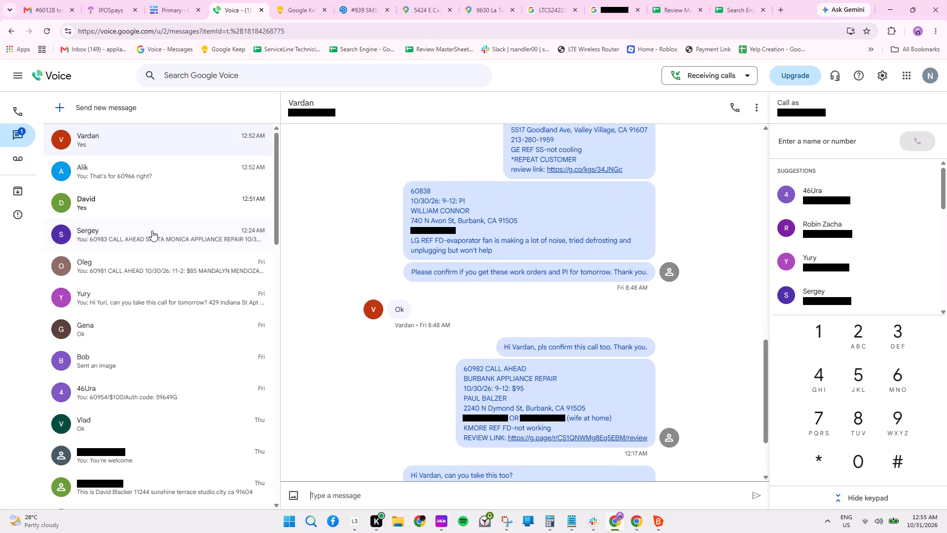
{"action": "left_click", "coordinate": [150, 210]}
{"action": "scroll", "coordinate": [536, 290], "scroll_direction": "down", "scroll_amount": 3}
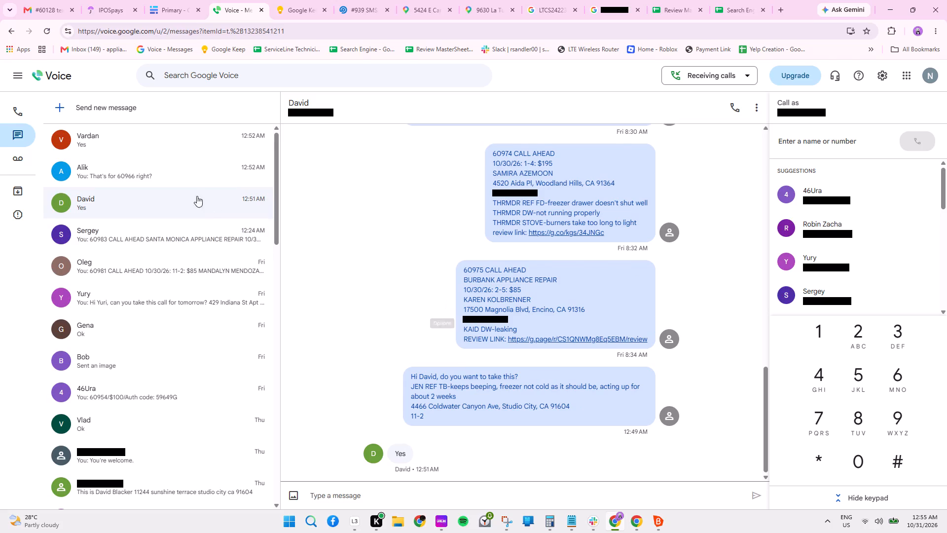
Draft a reply in Vardan's thread: "Sorry Vardan, they reschedule for next week and said it's not".
{"action": "left_click", "coordinate": [168, 141]}
{"action": "left_click", "coordinate": [438, 495]}
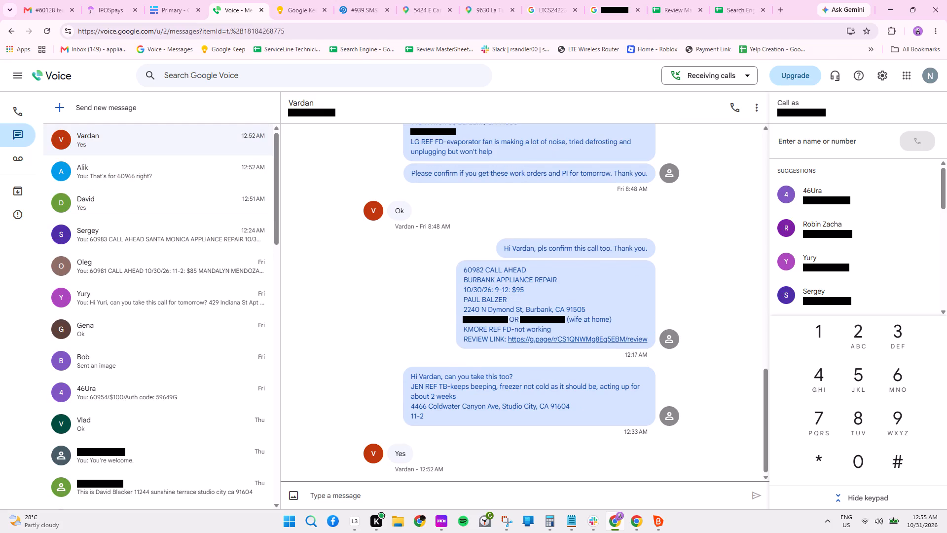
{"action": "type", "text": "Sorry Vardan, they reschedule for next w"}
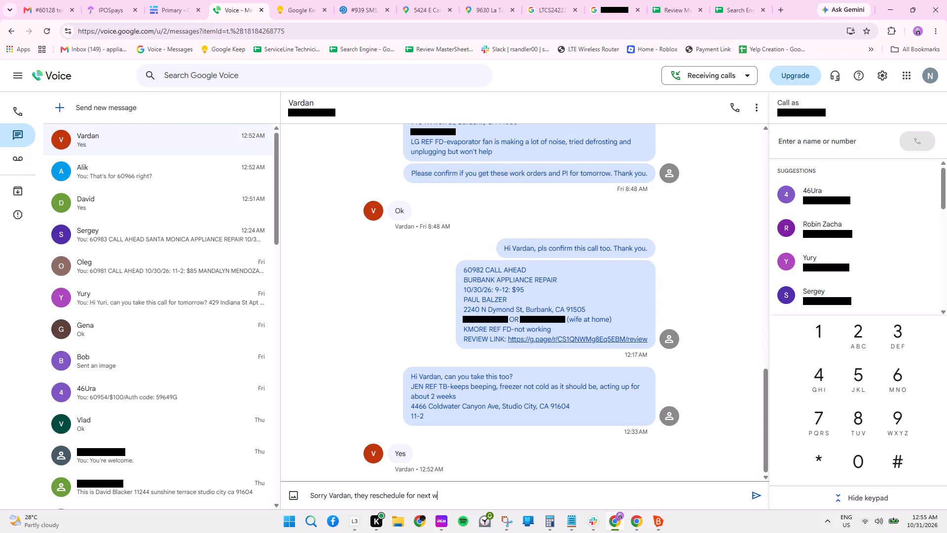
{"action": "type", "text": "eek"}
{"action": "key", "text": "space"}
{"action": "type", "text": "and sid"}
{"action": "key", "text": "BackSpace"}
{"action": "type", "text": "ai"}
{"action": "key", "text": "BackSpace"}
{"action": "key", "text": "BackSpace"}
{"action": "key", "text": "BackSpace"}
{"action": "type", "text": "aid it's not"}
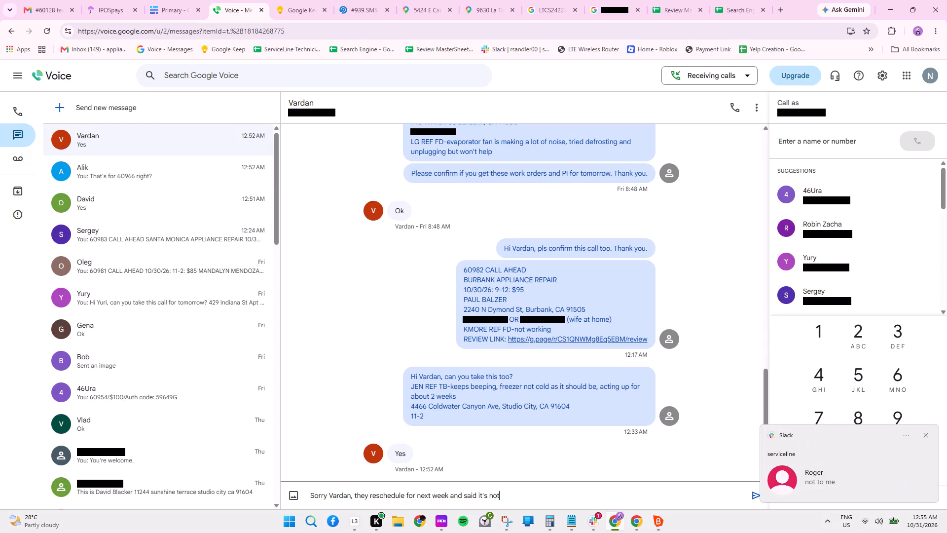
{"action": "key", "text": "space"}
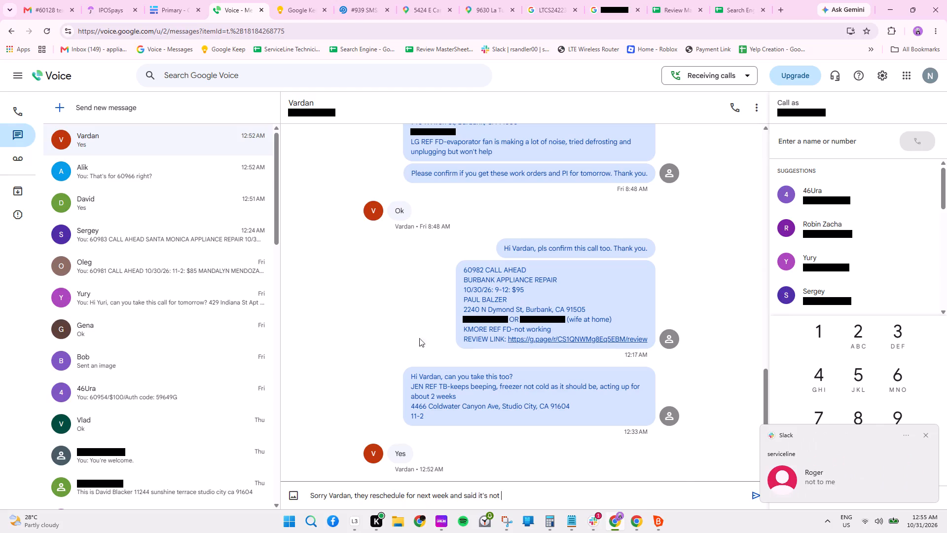
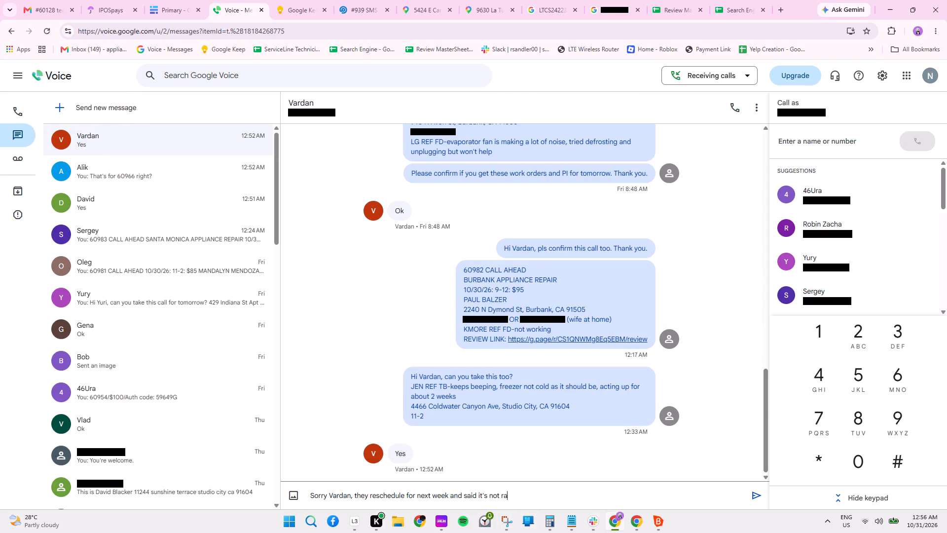
Complete the reply to Vardan with "really urgent" and send it.
{"action": "key", "text": "BackSpace"}
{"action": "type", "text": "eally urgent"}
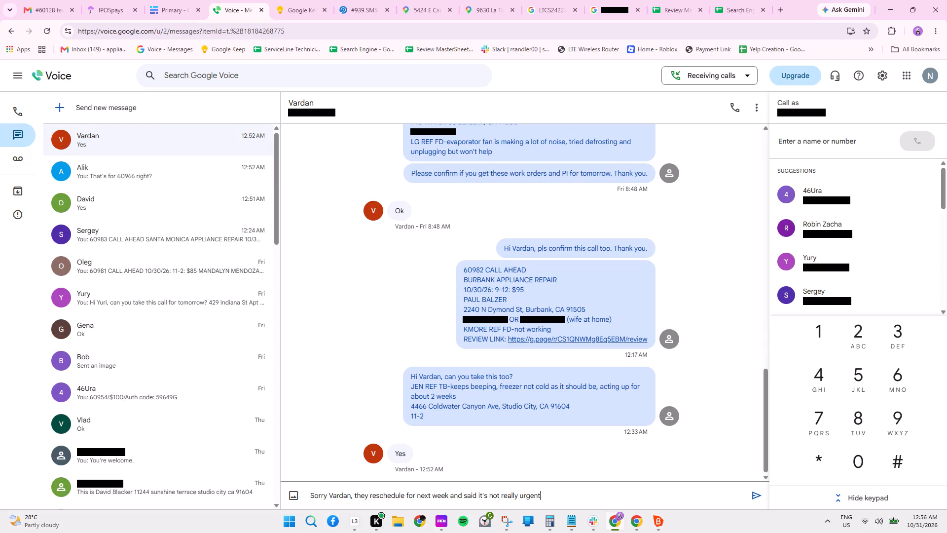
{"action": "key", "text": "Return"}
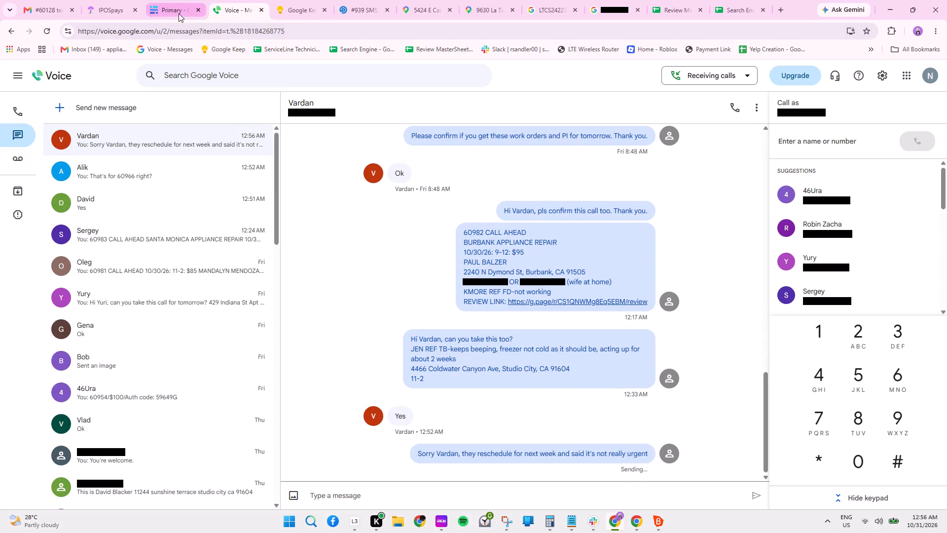
Review the earlier messages in Alik's conversation for his recent work orders and call requests.
{"action": "left_click", "coordinate": [148, 183]}
{"action": "scroll", "coordinate": [599, 409], "scroll_direction": "up", "scroll_amount": 5}
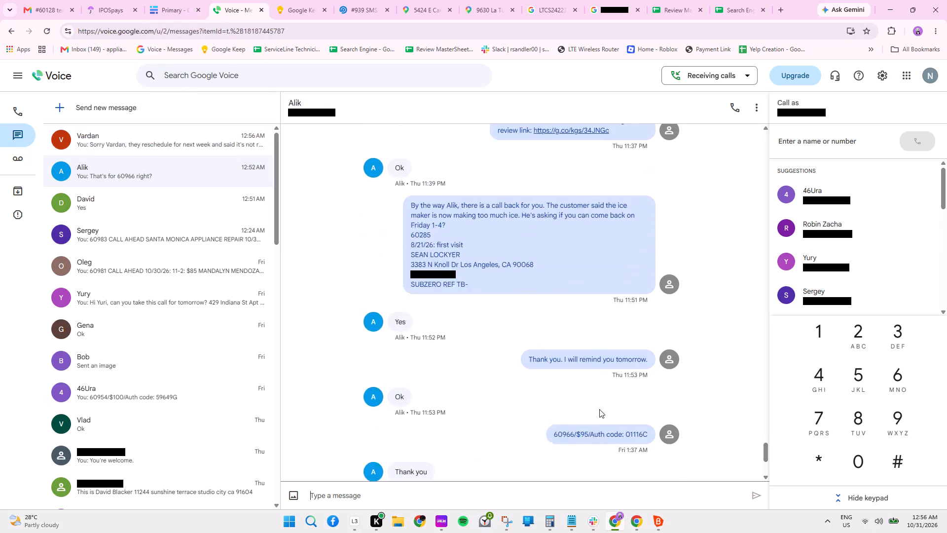
{"action": "scroll", "coordinate": [599, 409], "scroll_direction": "up", "scroll_amount": 8}
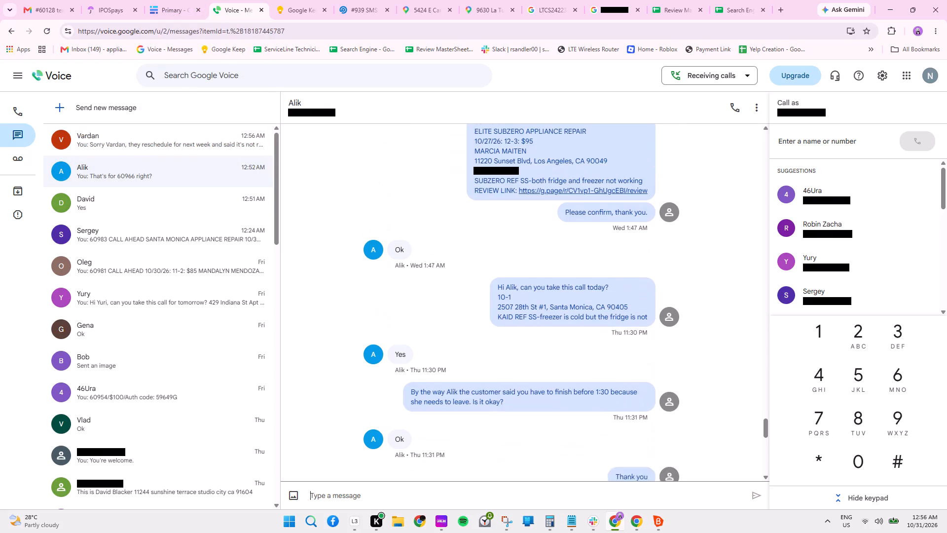
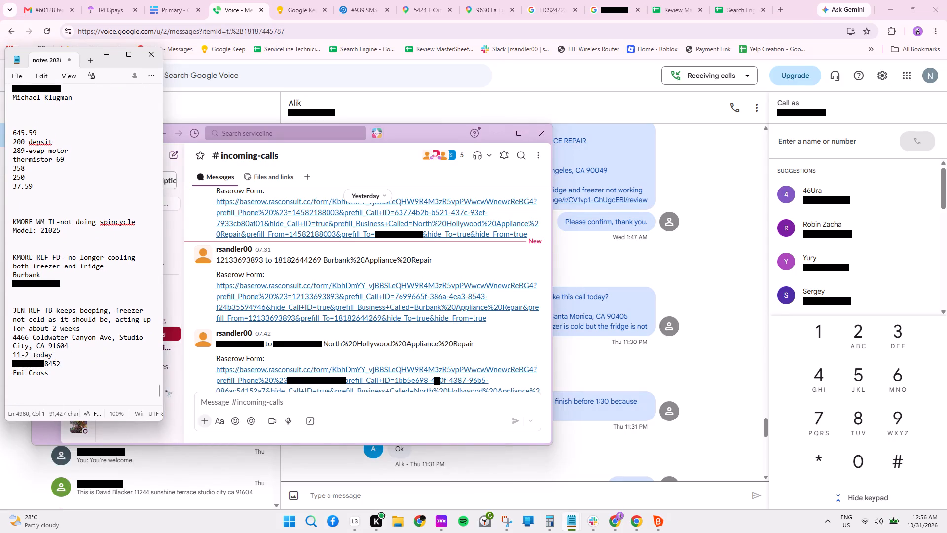
Look through the customer job entries in the notes file, from the Studio City JEN refrigerator job onward.
{"action": "triple_click", "coordinate": [46, 367]}
{"action": "left_click", "coordinate": [51, 368]}
{"action": "scroll", "coordinate": [60, 320], "scroll_direction": "down", "scroll_amount": 5}
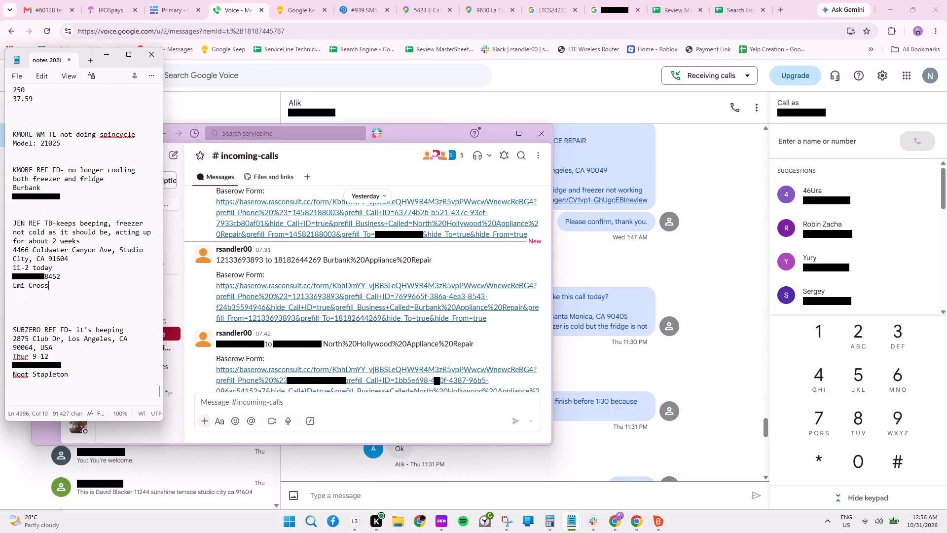
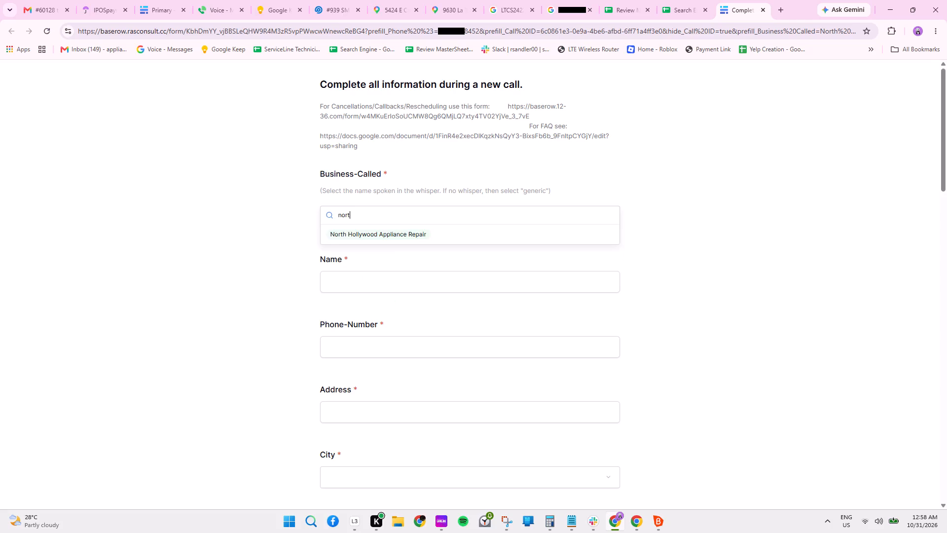
Set Business-Called to North Hollywood Appliance Repair and copy the JEN refrigerator customer's name from the notes into the call form.
{"action": "left_click", "coordinate": [388, 236]}
{"action": "left_click", "coordinate": [405, 283]}
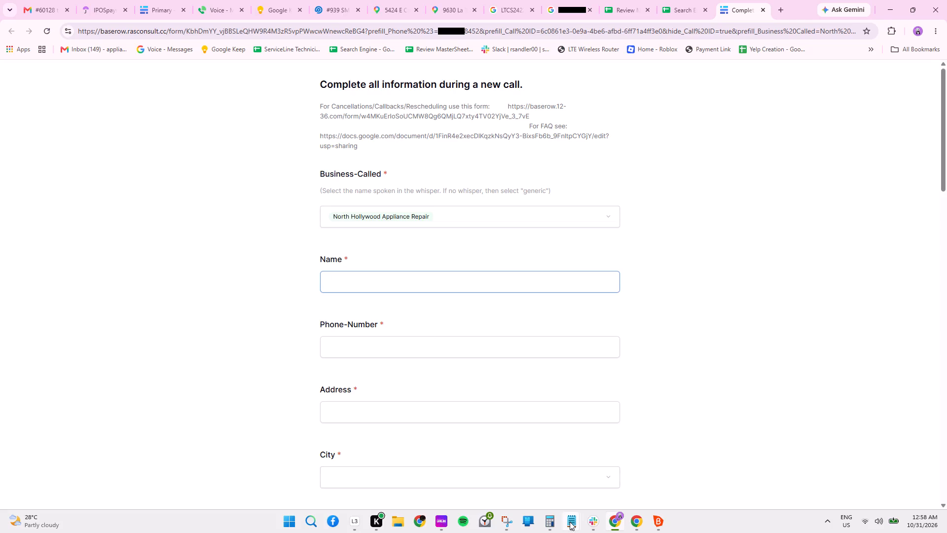
{"action": "left_click", "coordinate": [570, 522]}
{"action": "left_click", "coordinate": [523, 480]}
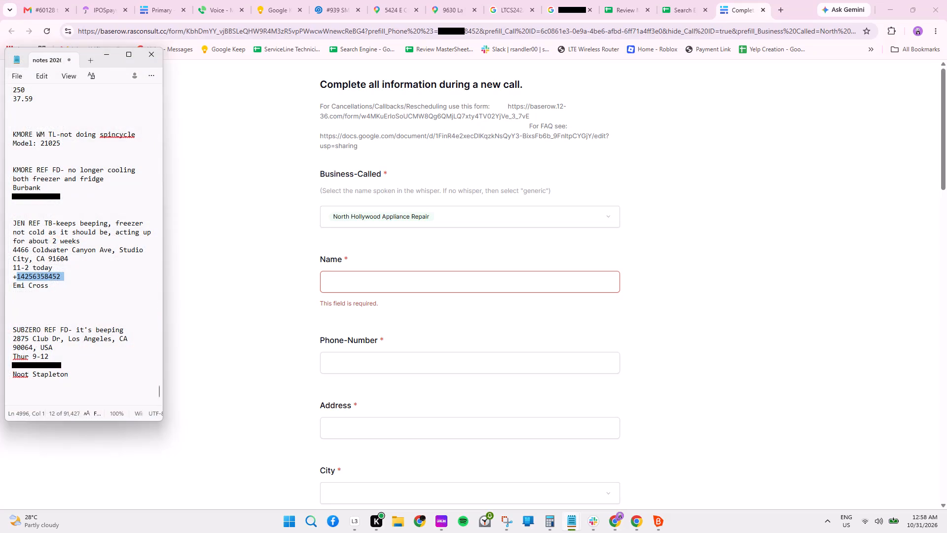
{"action": "triple_click", "coordinate": [30, 286]}
{"action": "key", "text": "ctrl+c"}
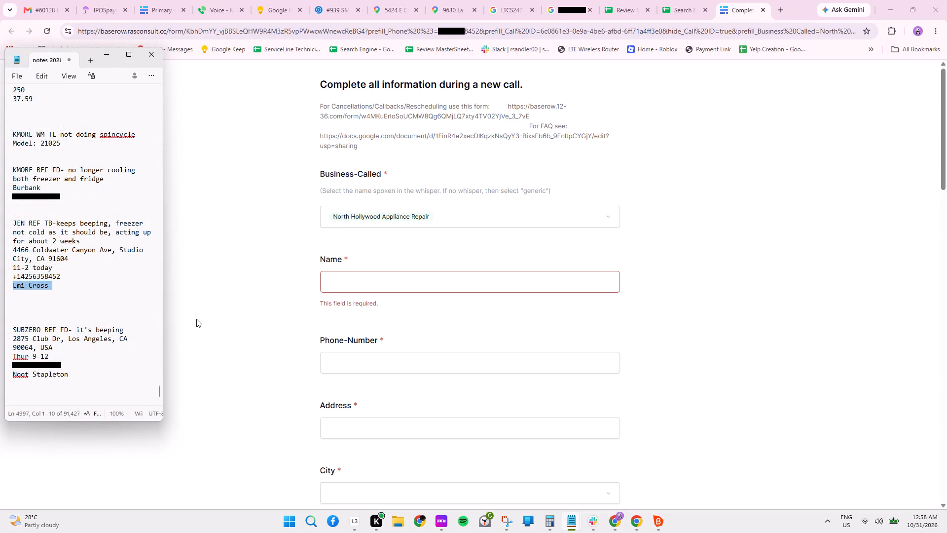
{"action": "left_click", "coordinate": [347, 286]}
{"action": "key", "text": "ctrl+v"}
Copy the JEN refrigerator customer's phone number from the notes without the country code, separating its groups with dashes.
{"action": "left_click", "coordinate": [398, 349]}
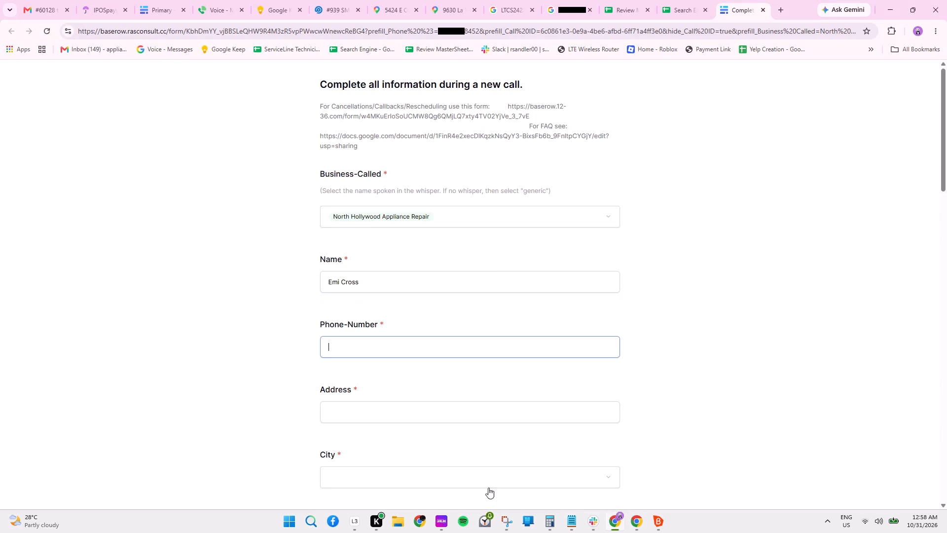
{"action": "left_click", "coordinate": [570, 524]}
{"action": "left_click", "coordinate": [523, 474]}
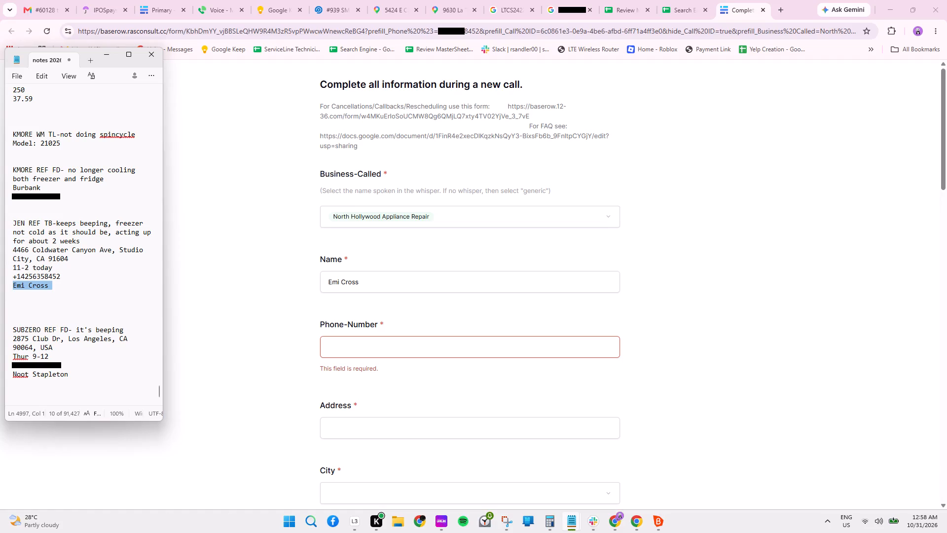
{"action": "left_click_drag", "start_coordinate": [20, 273], "coordinate": [70, 275]}
{"action": "key", "text": "ctrl+c"}
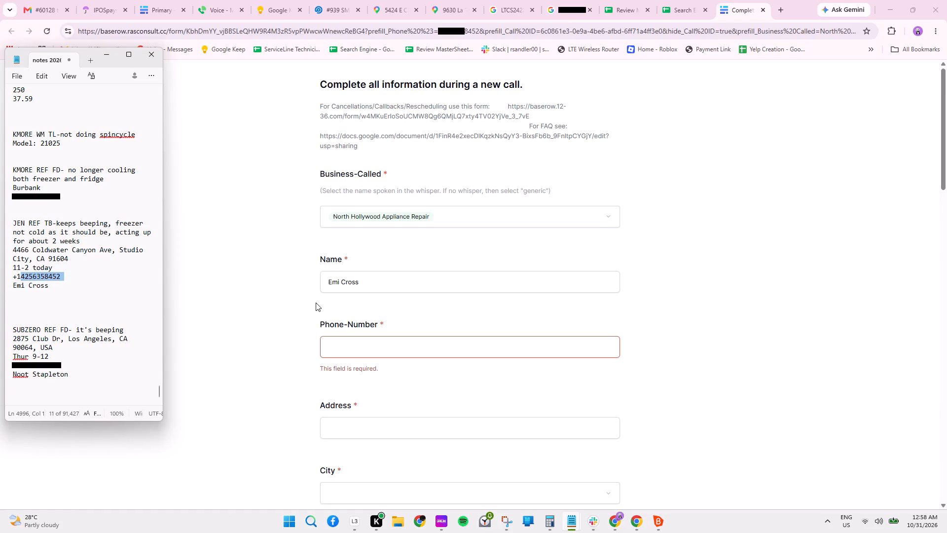
{"action": "left_click", "coordinate": [345, 342]}
{"action": "key", "text": "ctrl+v"}
{"action": "left_click", "coordinate": [341, 345]}
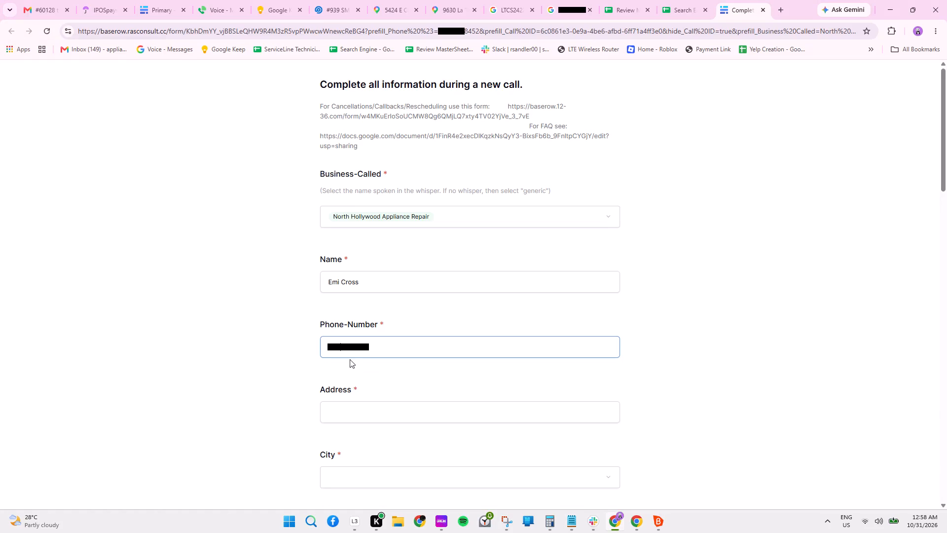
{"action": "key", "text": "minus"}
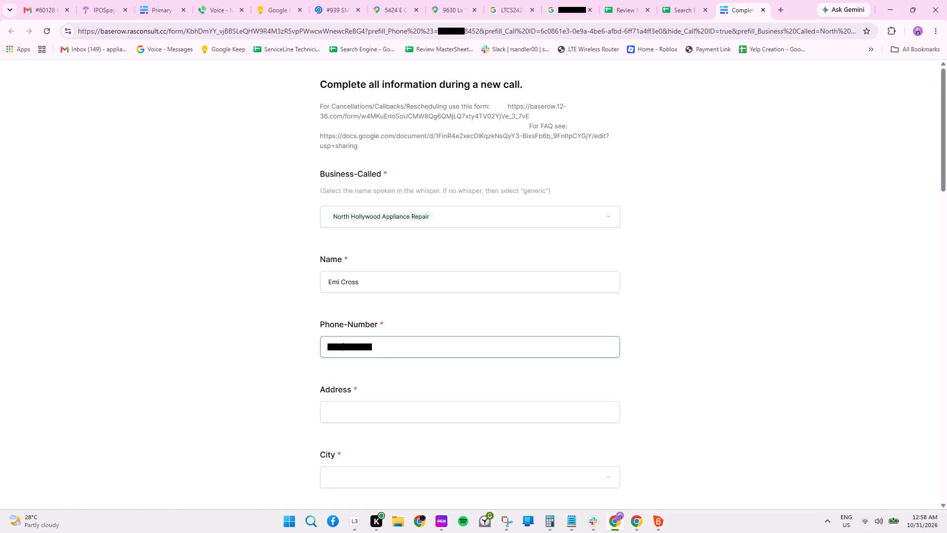
{"action": "left_click", "coordinate": [355, 349]}
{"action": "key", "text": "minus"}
Copy the JEN refrigerator customer's full street address from the notes into the form's Address field.
{"action": "left_click", "coordinate": [377, 405]}
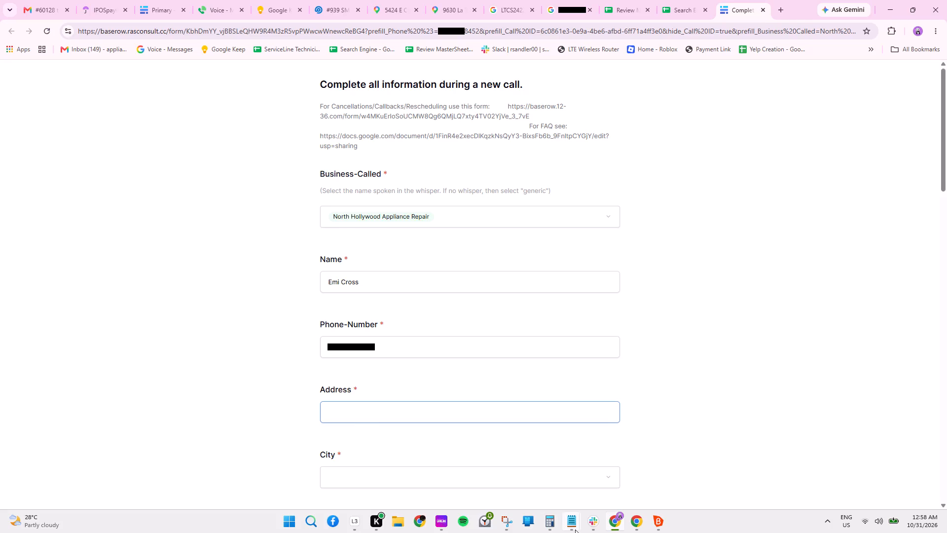
{"action": "left_click", "coordinate": [574, 530]}
{"action": "left_click", "coordinate": [524, 479]}
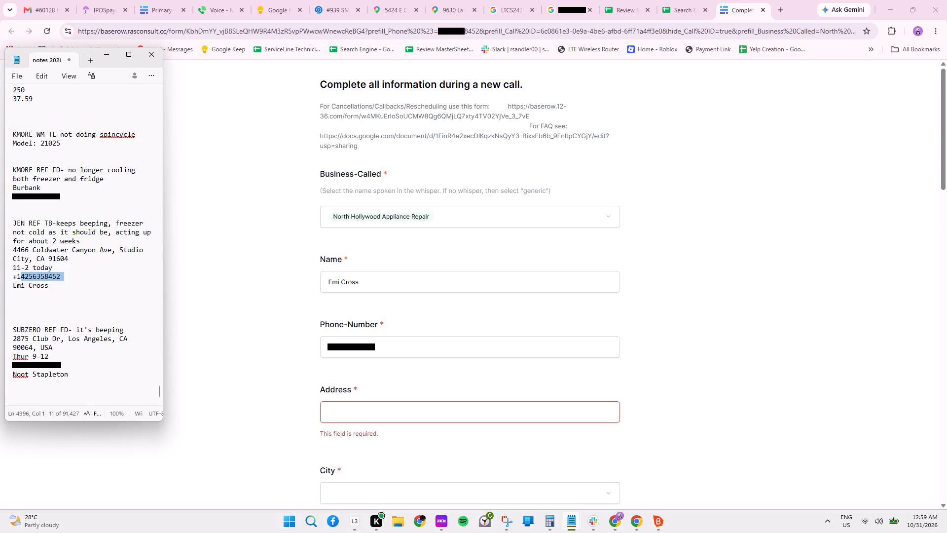
{"action": "triple_click", "coordinate": [105, 247]}
{"action": "key", "text": "ctrl+c"}
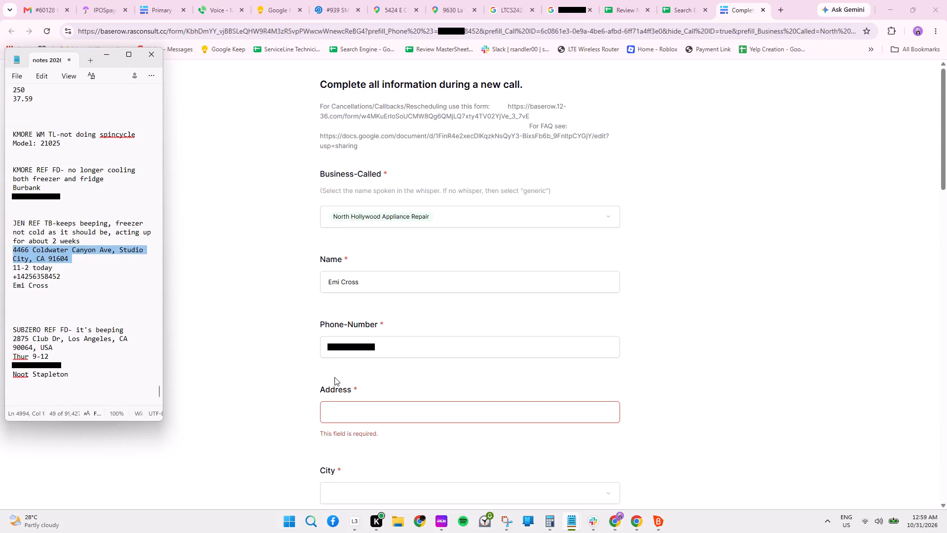
{"action": "left_click", "coordinate": [350, 404]}
{"action": "key", "text": "ctrl+v"}
Set the city to Studio City and copy the zip code 91604 from the address into the Zip-Code field.
{"action": "scroll", "coordinate": [397, 416], "scroll_direction": "down", "scroll_amount": 3}
{"action": "left_click", "coordinate": [352, 330]}
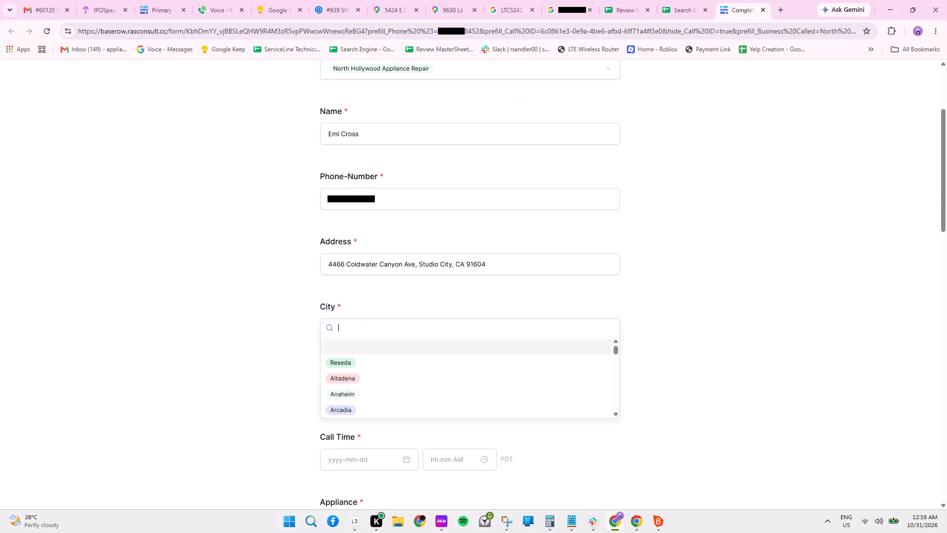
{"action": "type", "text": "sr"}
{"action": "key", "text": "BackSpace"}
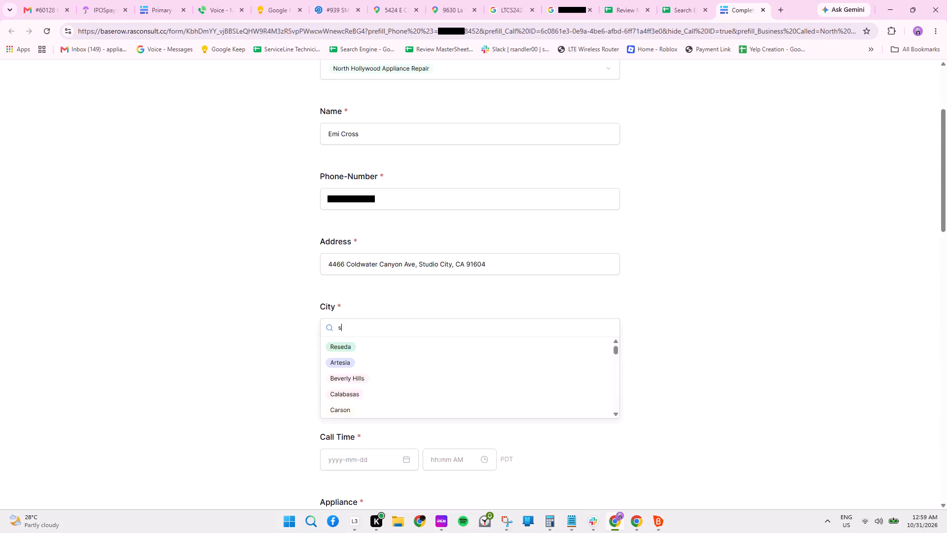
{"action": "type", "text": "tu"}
{"action": "left_click", "coordinate": [348, 347]}
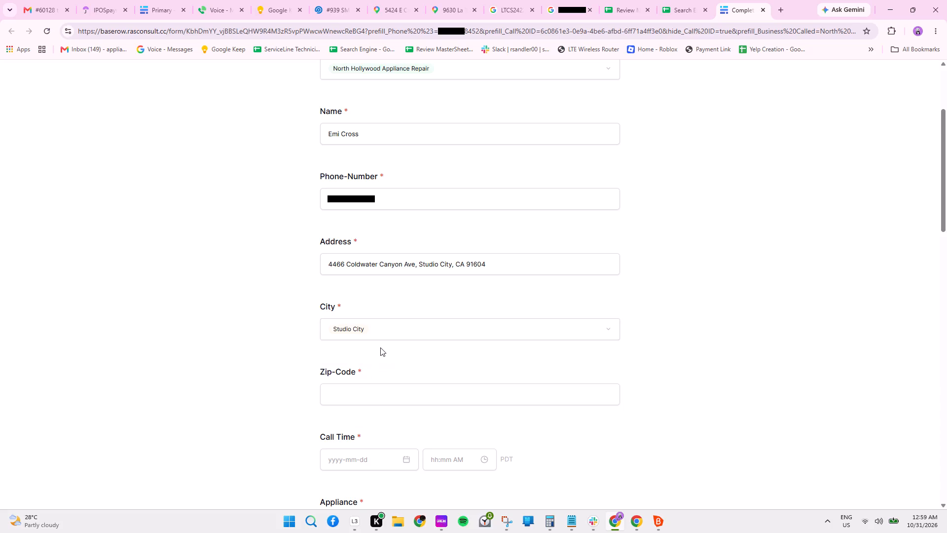
{"action": "double_click", "coordinate": [478, 264]}
{"action": "key", "text": "ctrl+c"}
{"action": "left_click", "coordinate": [385, 401]}
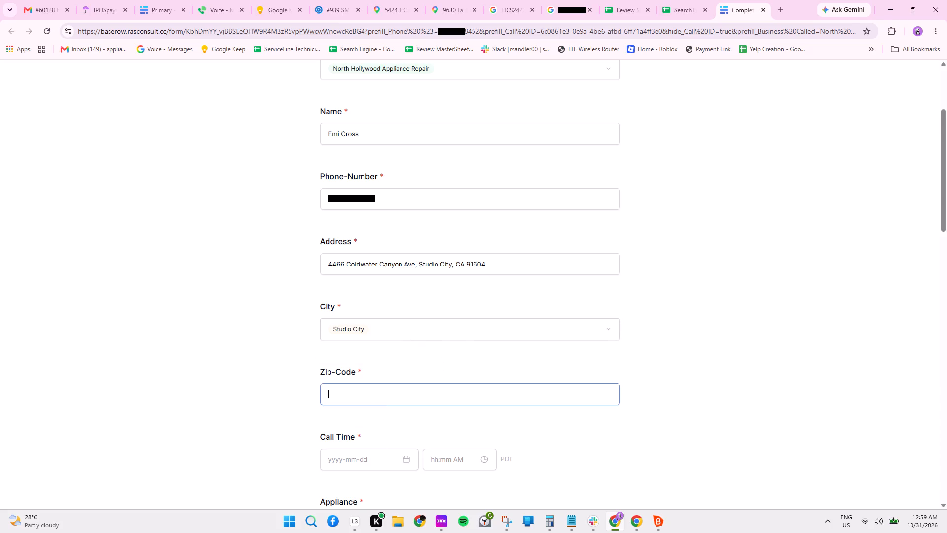
{"action": "key", "text": "ctrl+v"}
Set the Call Time date to 2026-10-30, accepting the automatically filled time.
{"action": "scroll", "coordinate": [384, 418], "scroll_direction": "down", "scroll_amount": 3}
{"action": "left_click", "coordinate": [362, 303]}
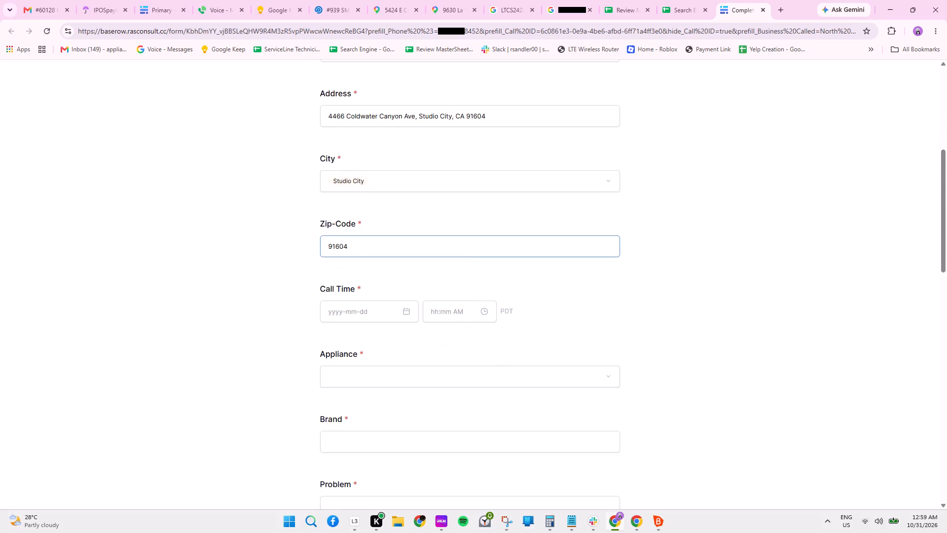
{"action": "left_click", "coordinate": [414, 453]}
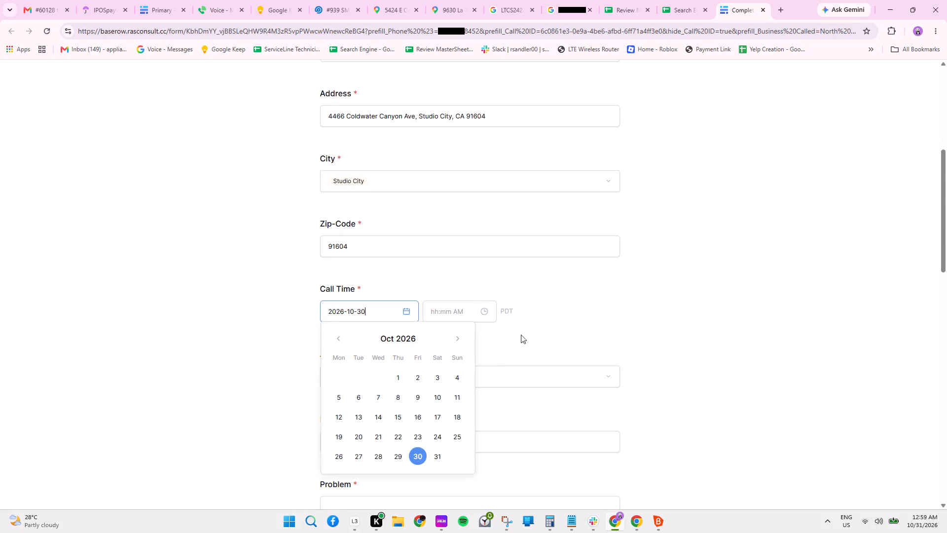
{"action": "left_click", "coordinate": [545, 315]}
Set the appliance to Refrigerator, the fridge type to Top/Bottom and the brand to jenair.
{"action": "left_click", "coordinate": [396, 366]}
{"action": "left_click", "coordinate": [373, 407]}
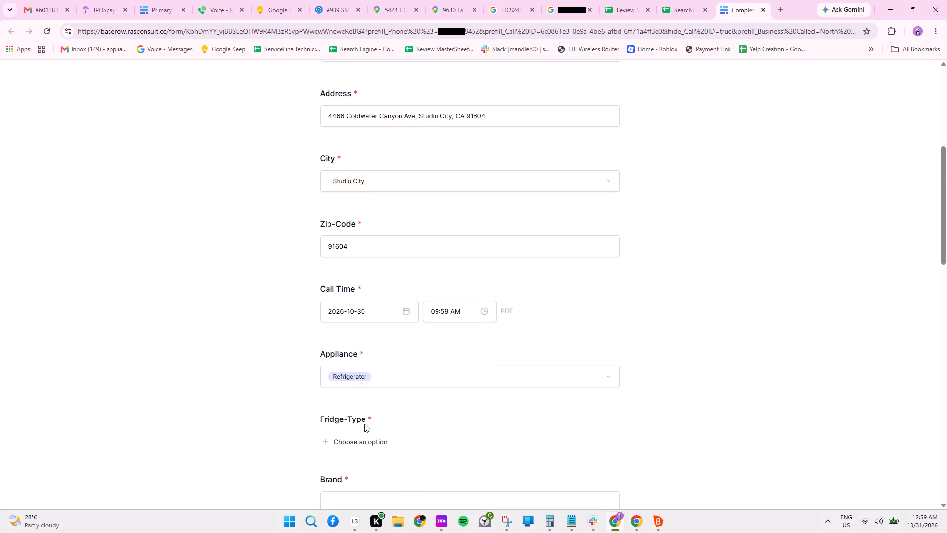
{"action": "left_click", "coordinate": [368, 442]}
{"action": "scroll", "coordinate": [739, 332], "scroll_direction": "down", "scroll_amount": 2}
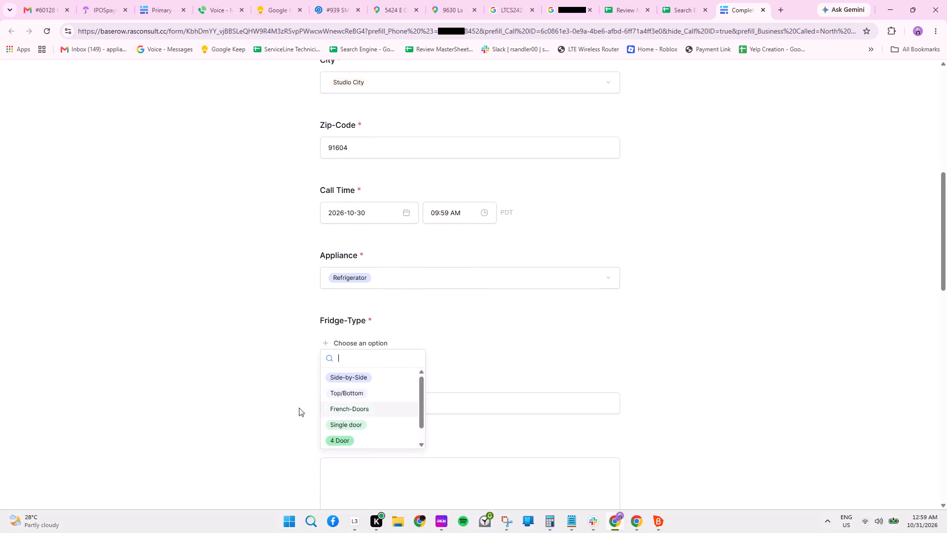
{"action": "left_click", "coordinate": [350, 395]}
{"action": "left_click", "coordinate": [394, 414]}
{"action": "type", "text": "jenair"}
Copy the JEN refrigerator's beeping and cold-loss description from the notes into the form's Problem field.
{"action": "scroll", "coordinate": [394, 436], "scroll_direction": "down", "scroll_amount": 2}
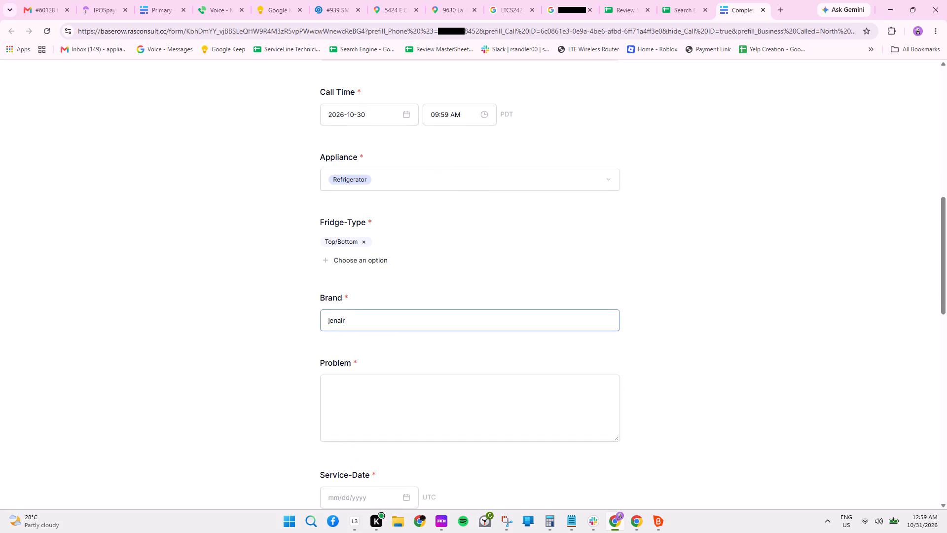
{"action": "left_click", "coordinate": [402, 392]}
{"action": "left_click", "coordinate": [571, 522]}
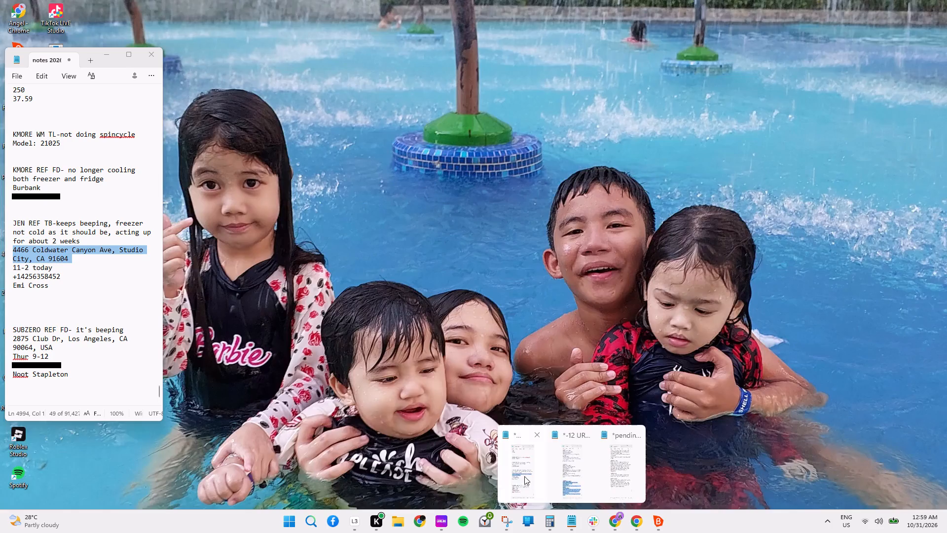
{"action": "left_click", "coordinate": [524, 476]}
{"action": "triple_click", "coordinate": [66, 226]}
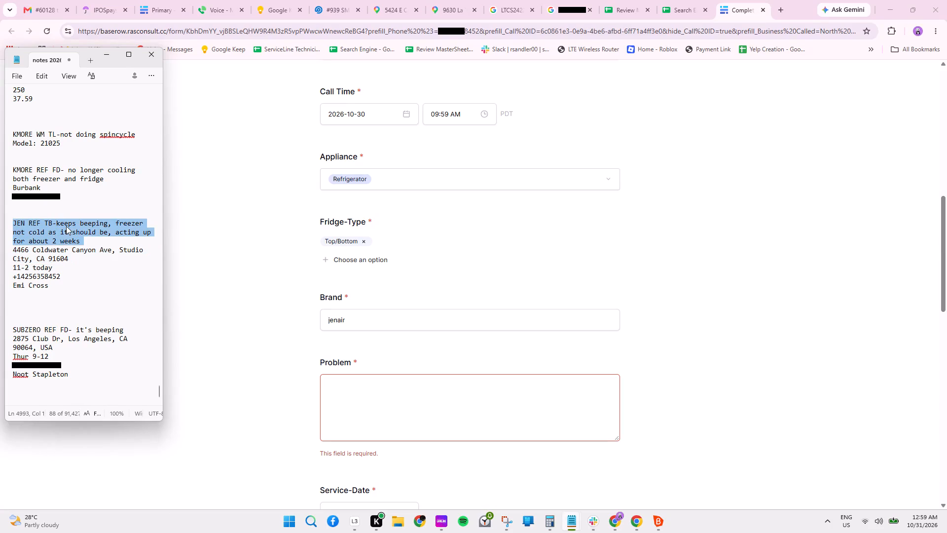
{"action": "key", "text": "ctrl+c"}
{"action": "left_click", "coordinate": [380, 389]}
{"action": "key", "text": "ctrl+v"}
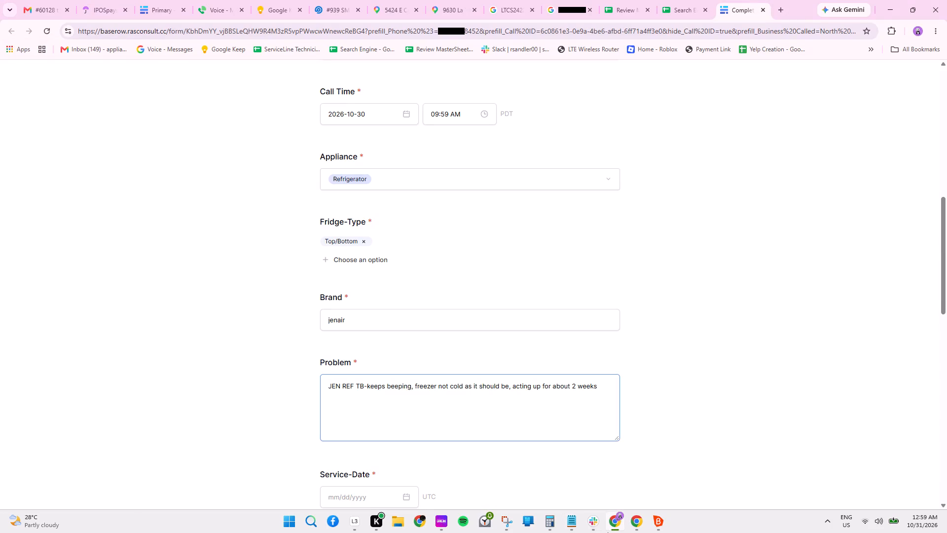
Check the appointment in the notes, and set the Service-Date to October 30, 2026 with an 11-2 Time-Window.
{"action": "left_click", "coordinate": [567, 520]}
{"action": "left_click", "coordinate": [518, 471]}
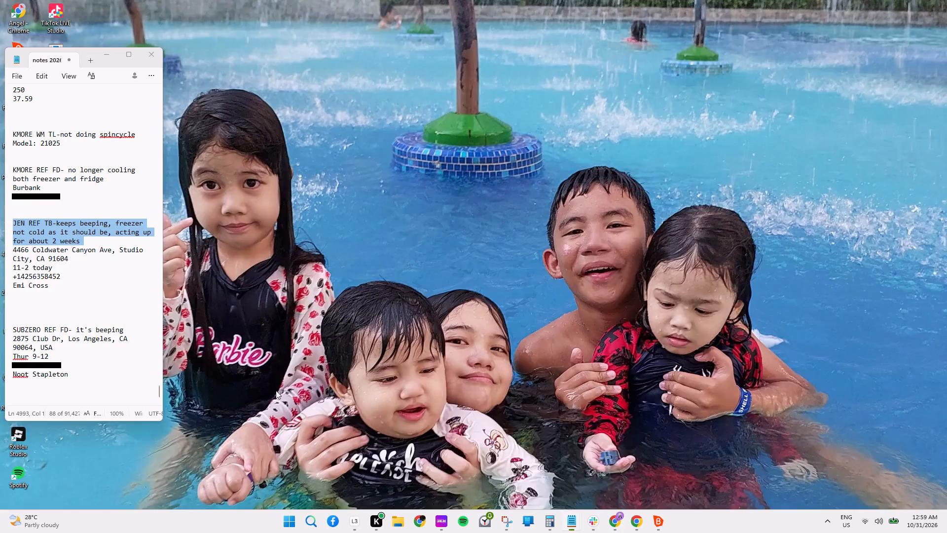
{"action": "scroll", "coordinate": [478, 418], "scroll_direction": "down", "scroll_amount": 2}
{"action": "left_click", "coordinate": [360, 393]}
{"action": "left_click", "coordinate": [418, 374]}
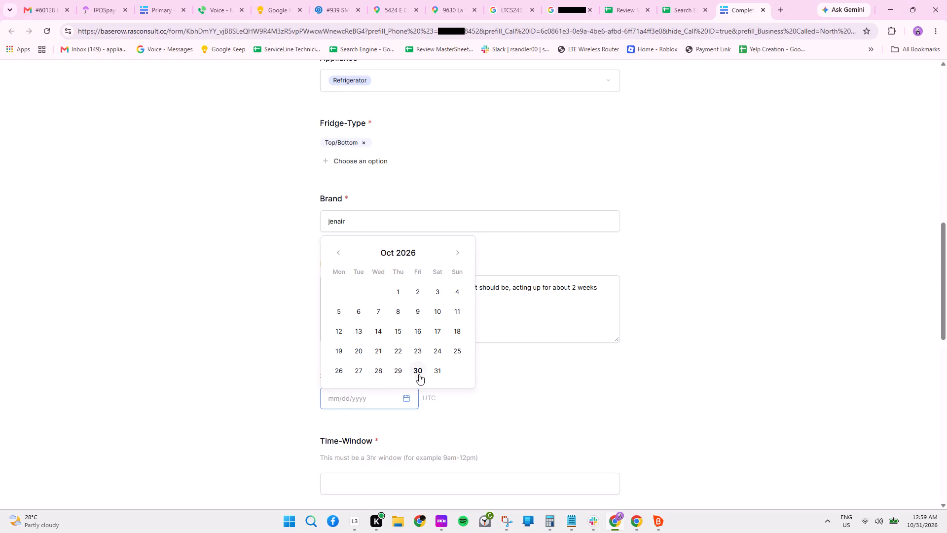
{"action": "left_click", "coordinate": [536, 396]}
{"action": "scroll", "coordinate": [540, 404], "scroll_direction": "down", "scroll_amount": 4}
{"action": "left_click", "coordinate": [368, 281]}
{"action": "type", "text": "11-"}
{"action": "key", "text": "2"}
Enter a service call fee of 95, mark it as applying to the job, set Received-By to Angel and submit the form.
{"action": "scroll", "coordinate": [402, 306], "scroll_direction": "down", "scroll_amount": 3}
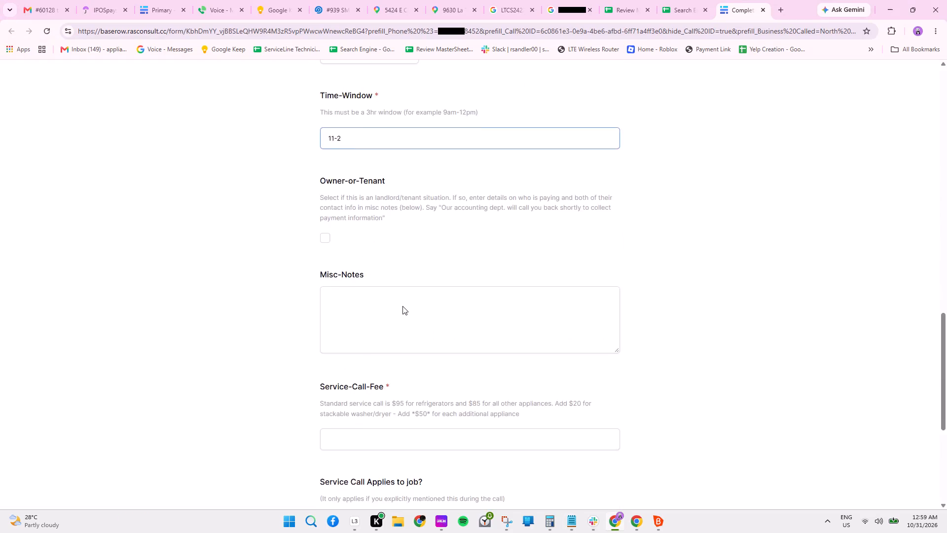
{"action": "scroll", "coordinate": [402, 306], "scroll_direction": "down", "scroll_amount": 2}
{"action": "left_click", "coordinate": [350, 344]}
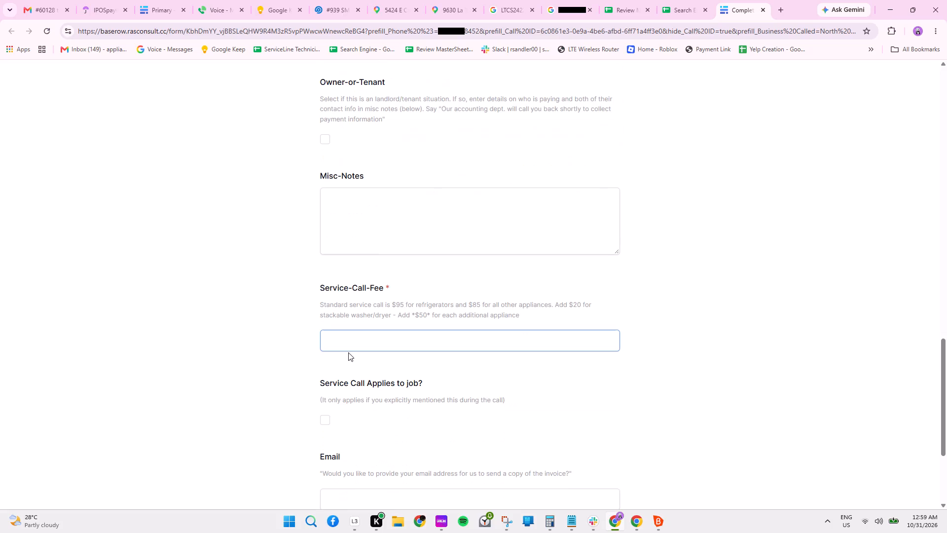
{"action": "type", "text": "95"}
{"action": "scroll", "coordinate": [353, 366], "scroll_direction": "down", "scroll_amount": 2}
{"action": "left_click", "coordinate": [326, 320]}
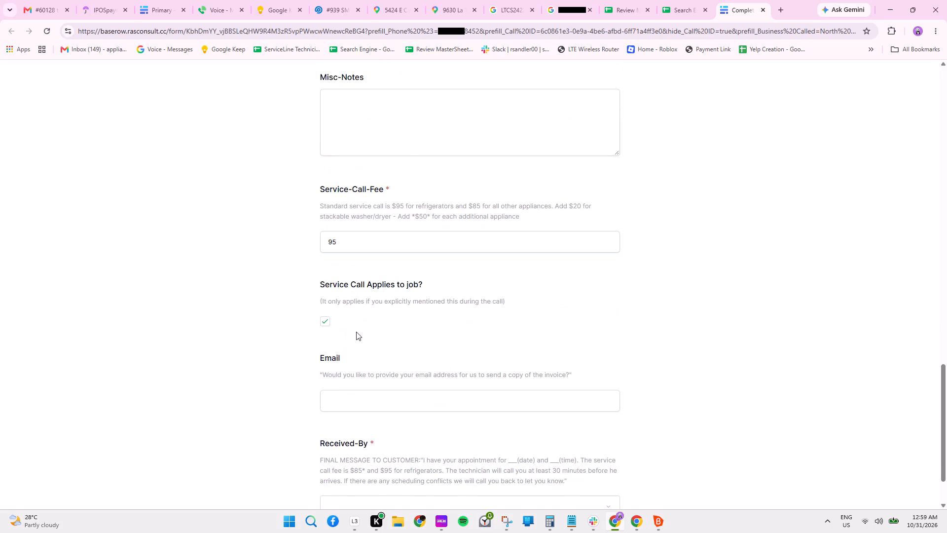
{"action": "scroll", "coordinate": [413, 362], "scroll_direction": "down", "scroll_amount": 5}
{"action": "left_click", "coordinate": [409, 436]}
{"action": "left_click", "coordinate": [405, 482]}
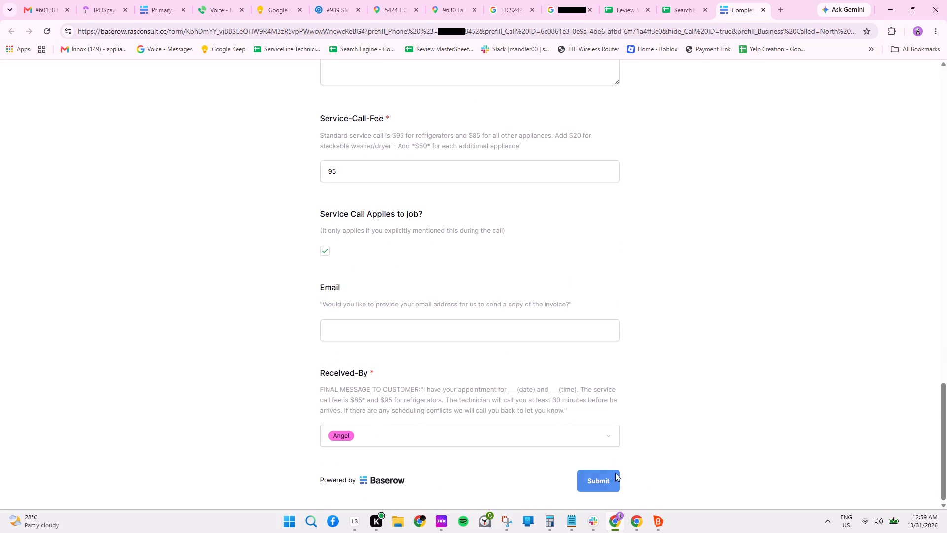
{"action": "left_click", "coordinate": [602, 472]}
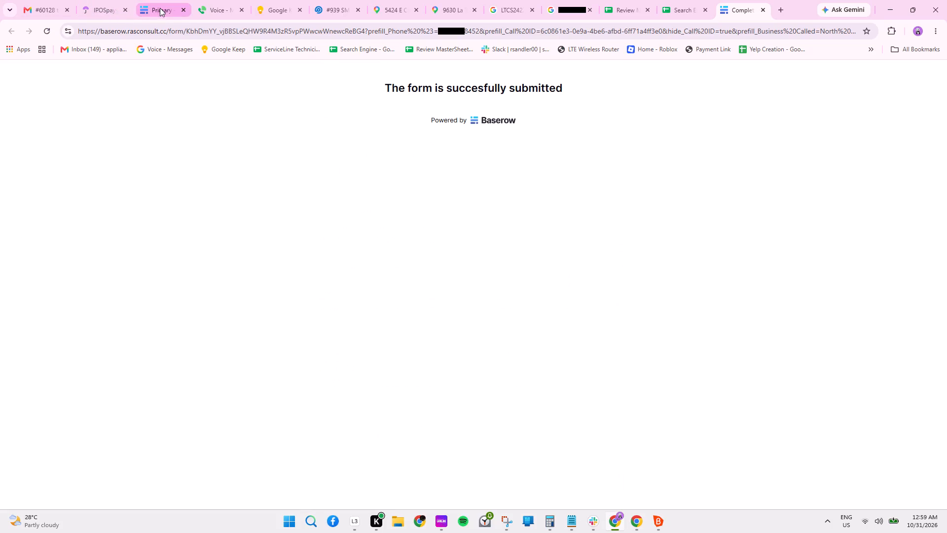
Filter the Primary view of the Call Log to the Service-Date 10/30/2026.
{"action": "left_click", "coordinate": [160, 9]}
{"action": "left_click", "coordinate": [590, 367]}
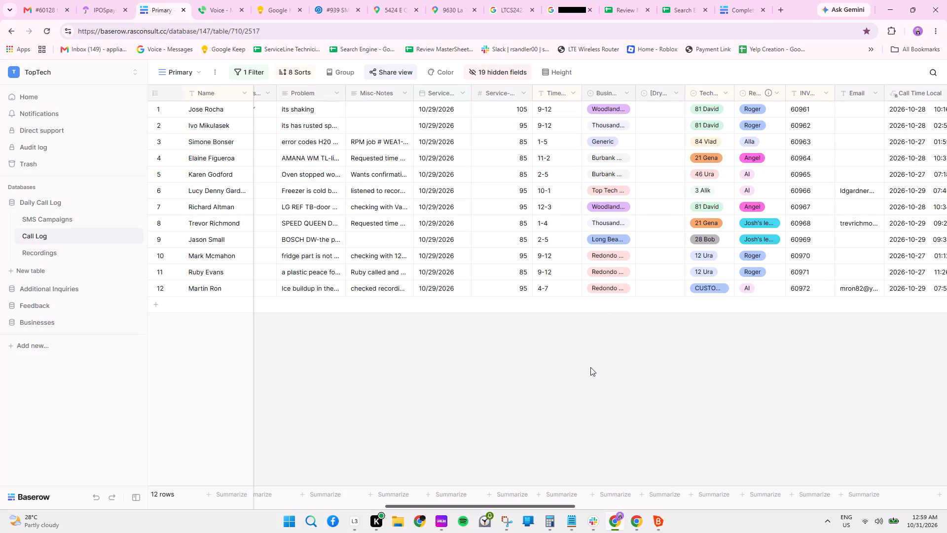
{"action": "left_click", "coordinate": [254, 73]}
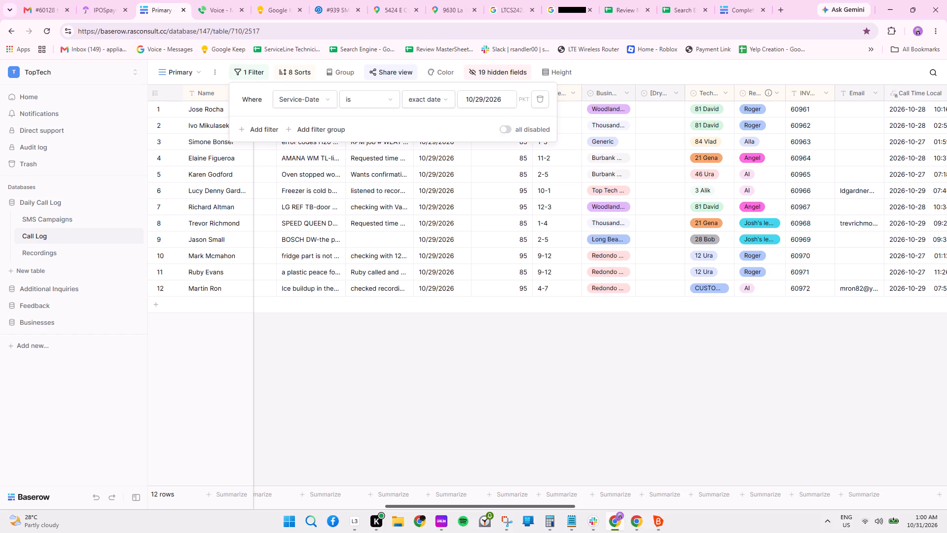
{"action": "left_click", "coordinate": [489, 99]}
{"action": "left_click", "coordinate": [556, 247]}
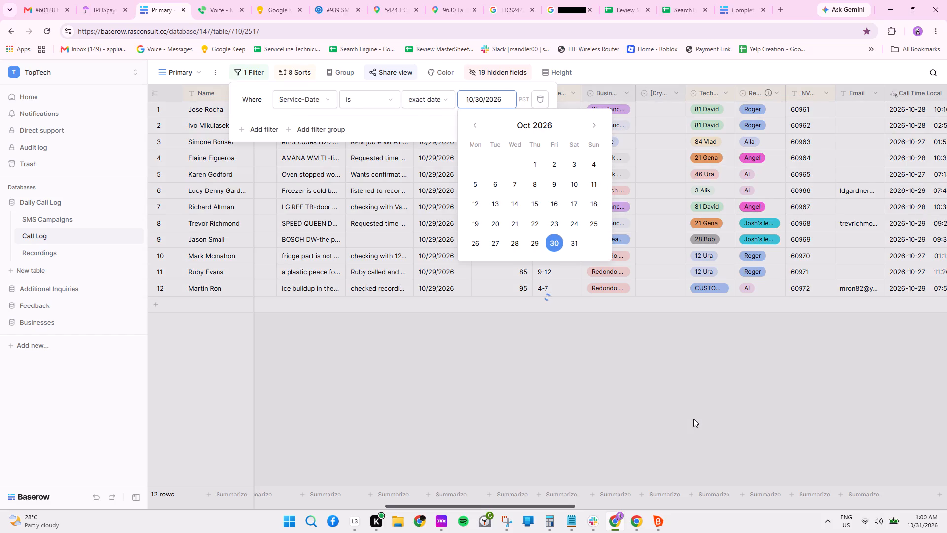
{"action": "left_click", "coordinate": [692, 412]}
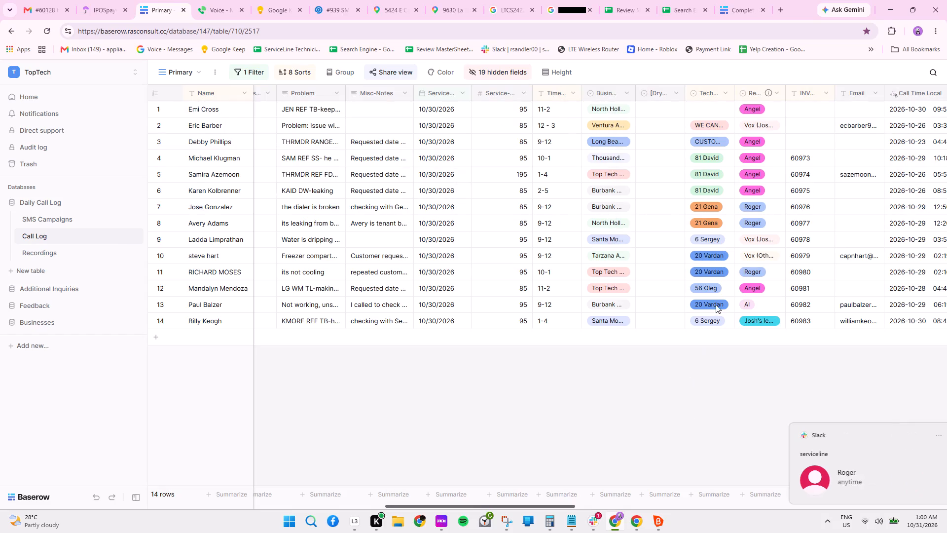
{"action": "double_click", "coordinate": [708, 113]}
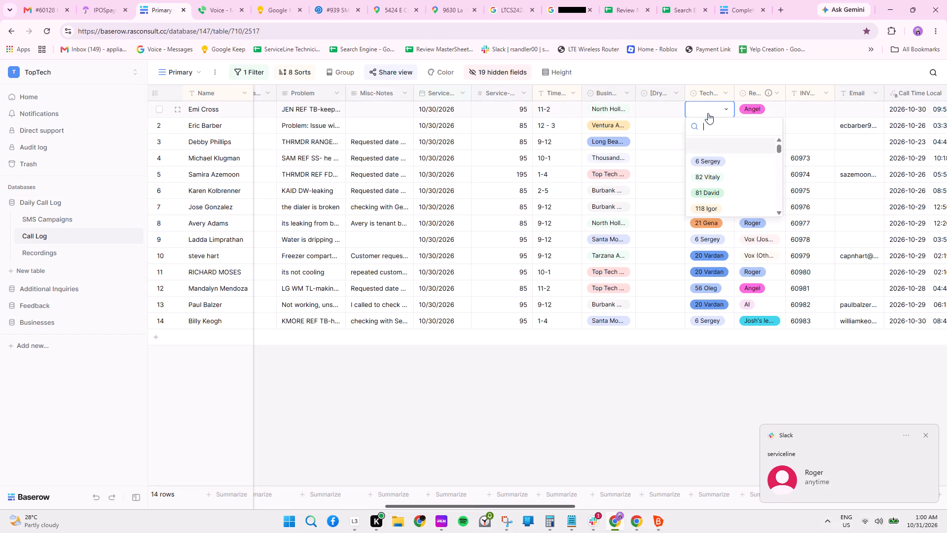
{"action": "left_click", "coordinate": [715, 188]}
{"action": "left_click", "coordinate": [799, 108]}
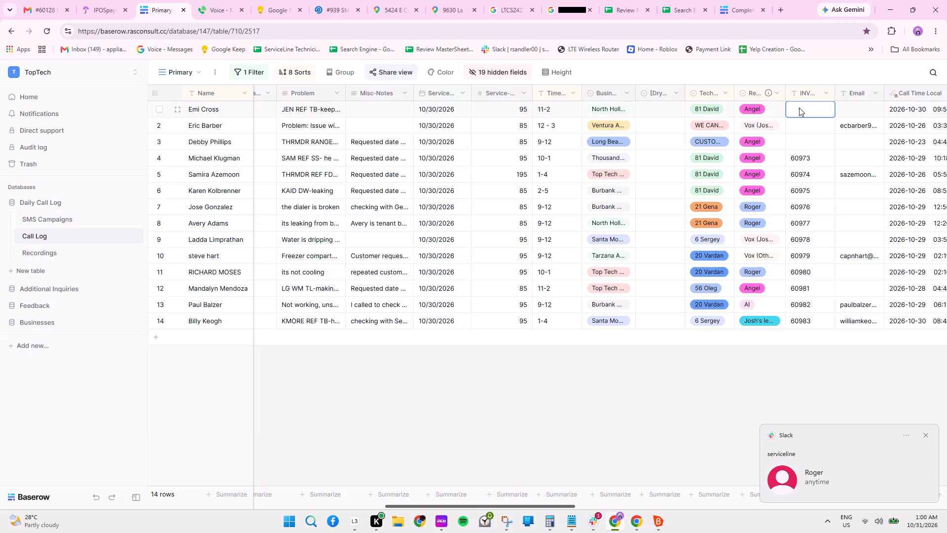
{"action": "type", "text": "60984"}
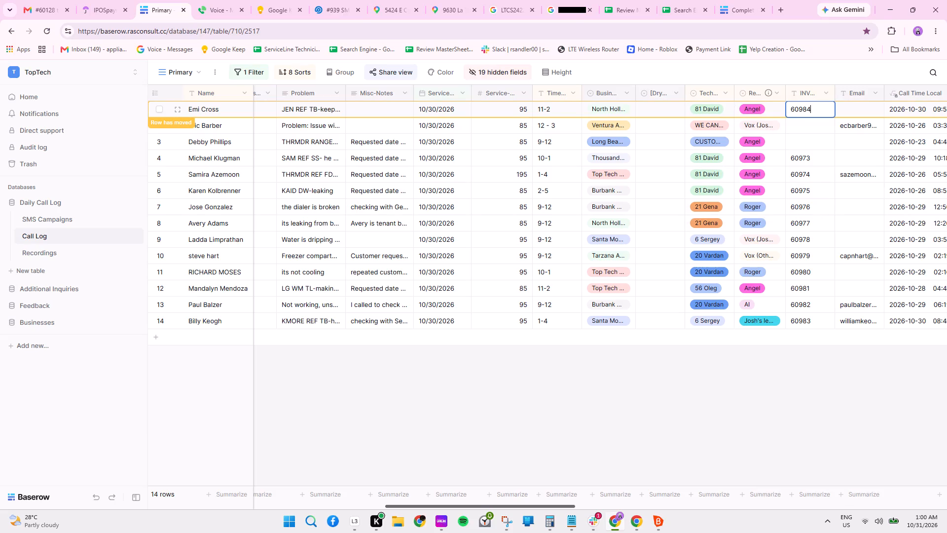
{"action": "left_click", "coordinate": [680, 397]}
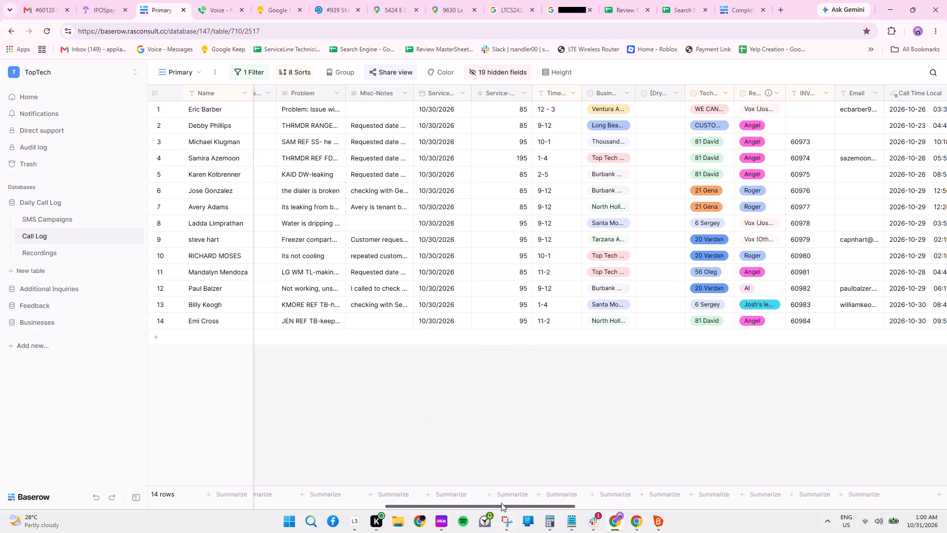
In the -12 URA Notepad file, add blank space below the last job and start a new entry headed -DAVID.
{"action": "left_click_drag", "start_coordinate": [147, 66], "coordinate": [243, 86]}
{"action": "left_click", "coordinate": [480, 405]}
{"action": "left_click_drag", "start_coordinate": [465, 505], "coordinate": [438, 505]}
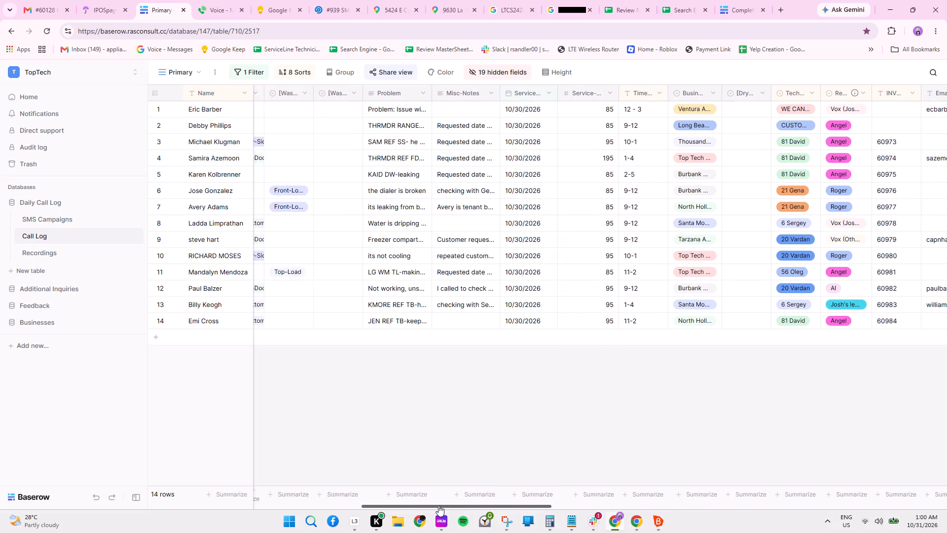
{"action": "left_click_drag", "start_coordinate": [438, 505], "coordinate": [432, 505]}
{"action": "left_click", "coordinate": [569, 522]}
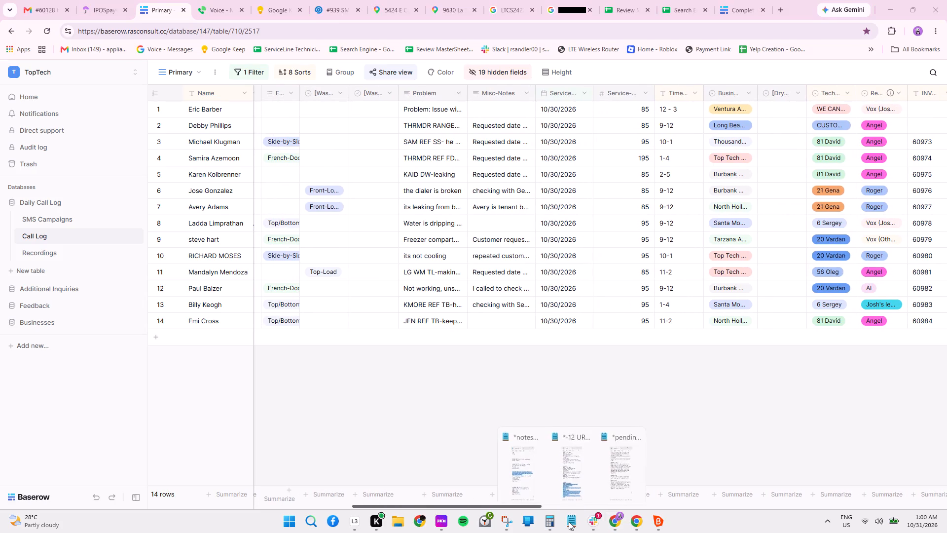
{"action": "left_click", "coordinate": [569, 476]}
{"action": "scroll", "coordinate": [84, 297], "scroll_direction": "down", "scroll_amount": 9}
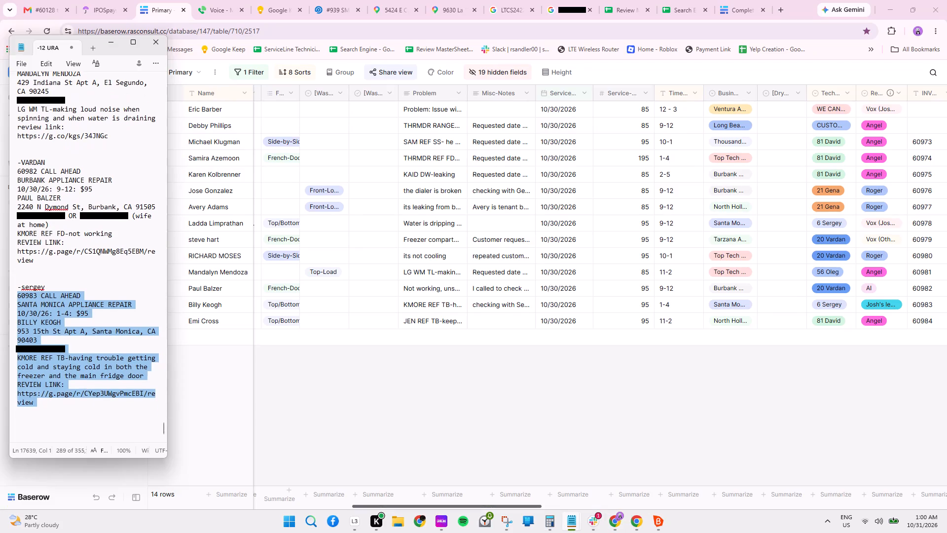
{"action": "left_click", "coordinate": [86, 407]}
{"action": "key", "text": "Return"}
{"action": "key", "text": "Return"}
{"action": "key", "text": "Return"}
{"action": "key", "text": "Return"}
{"action": "key", "text": "Return"}
{"action": "key", "text": "Return"}
{"action": "key", "text": "Return"}
{"action": "key", "text": "Return"}
{"action": "key", "text": "Return"}
{"action": "key", "text": "Return"}
{"action": "key", "text": "Return"}
{"action": "key", "text": "Return"}
{"action": "key", "text": "Return"}
{"action": "key", "text": "Return"}
{"action": "key", "text": "Return"}
{"action": "key", "text": "Return"}
{"action": "key", "text": "Return"}
{"action": "key", "text": "Return"}
{"action": "key", "text": "Return"}
{"action": "key", "text": "Return"}
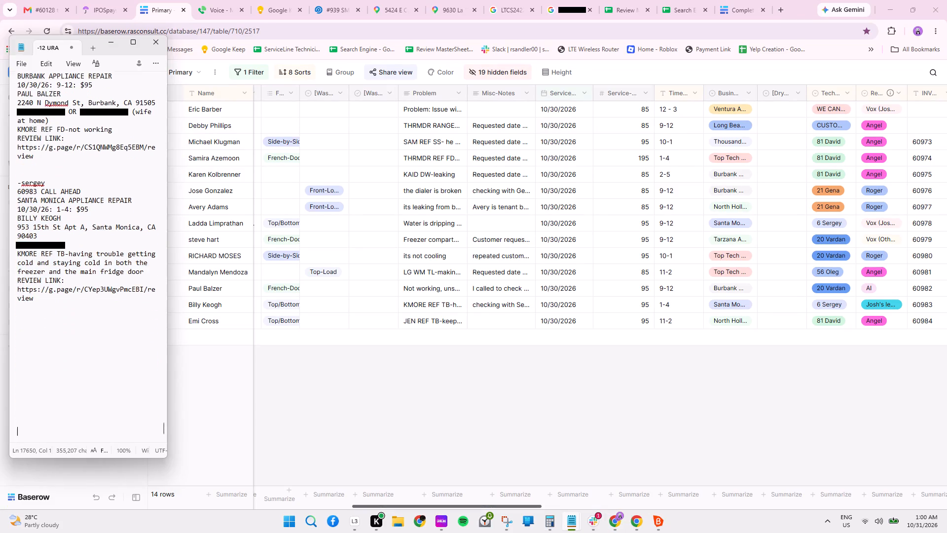
{"action": "left_click", "coordinate": [23, 238]}
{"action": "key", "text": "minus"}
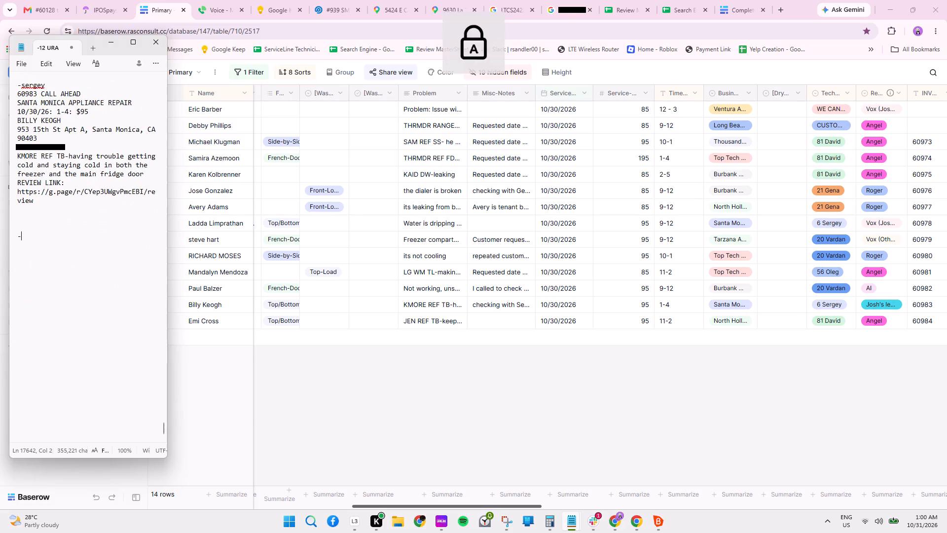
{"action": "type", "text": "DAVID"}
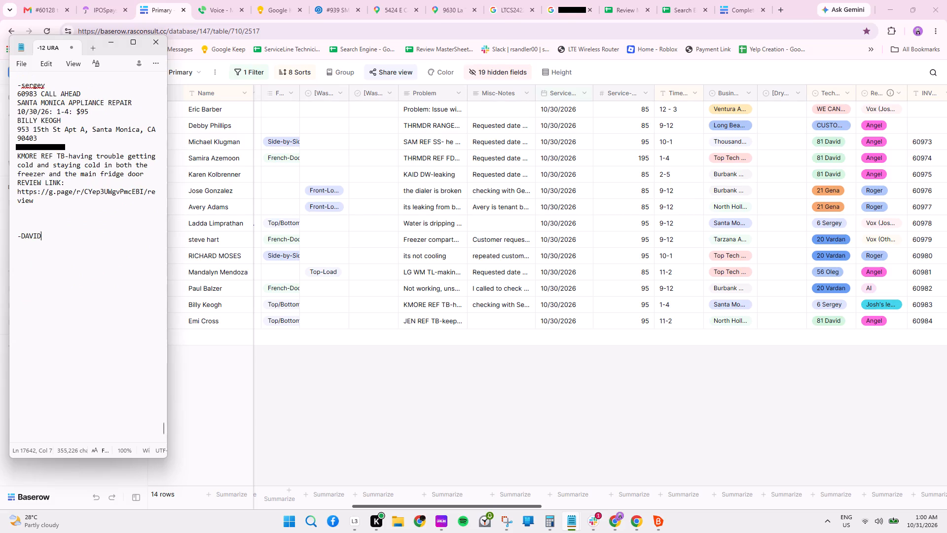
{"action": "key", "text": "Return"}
Add the lines "60984 CALL AHEAD" and "N.HOLLYWOOD APPLIANCE REPAIR" under the -DAVID heading.
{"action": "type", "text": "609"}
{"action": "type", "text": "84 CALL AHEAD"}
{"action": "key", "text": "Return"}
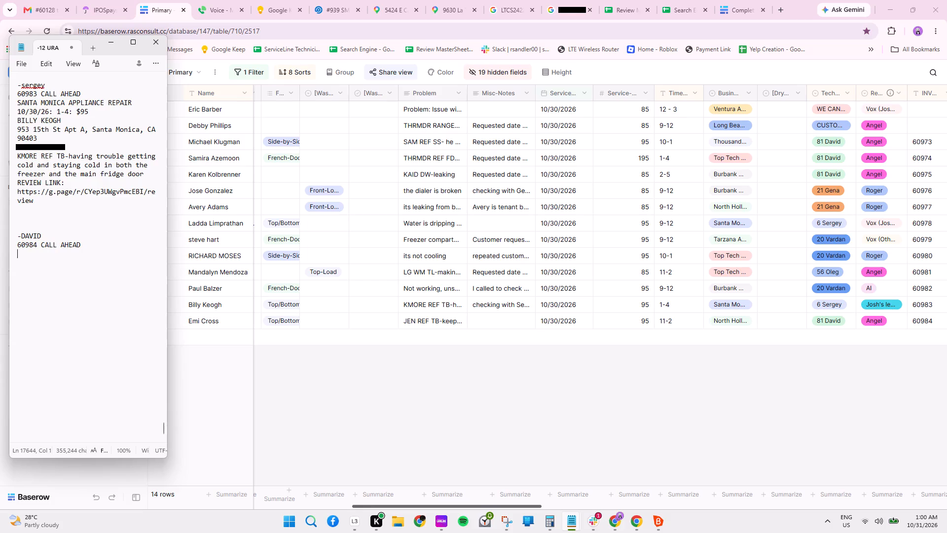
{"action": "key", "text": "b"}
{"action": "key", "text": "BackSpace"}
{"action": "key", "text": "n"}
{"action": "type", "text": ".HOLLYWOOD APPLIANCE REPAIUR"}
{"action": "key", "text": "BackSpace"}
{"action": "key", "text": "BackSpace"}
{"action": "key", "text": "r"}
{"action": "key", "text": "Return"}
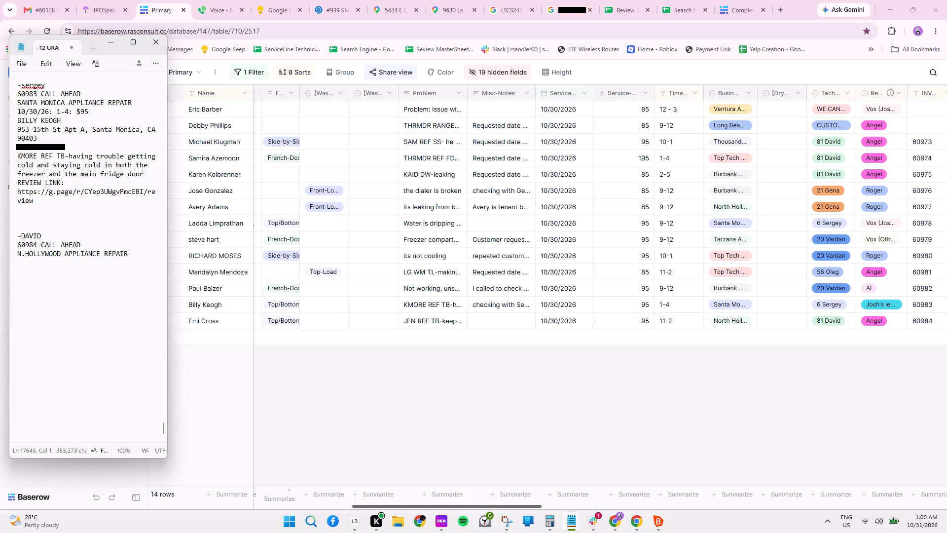
Add the appointment line "10/30/26: 11-2: $95" and the customer's name in capitals on the following line.
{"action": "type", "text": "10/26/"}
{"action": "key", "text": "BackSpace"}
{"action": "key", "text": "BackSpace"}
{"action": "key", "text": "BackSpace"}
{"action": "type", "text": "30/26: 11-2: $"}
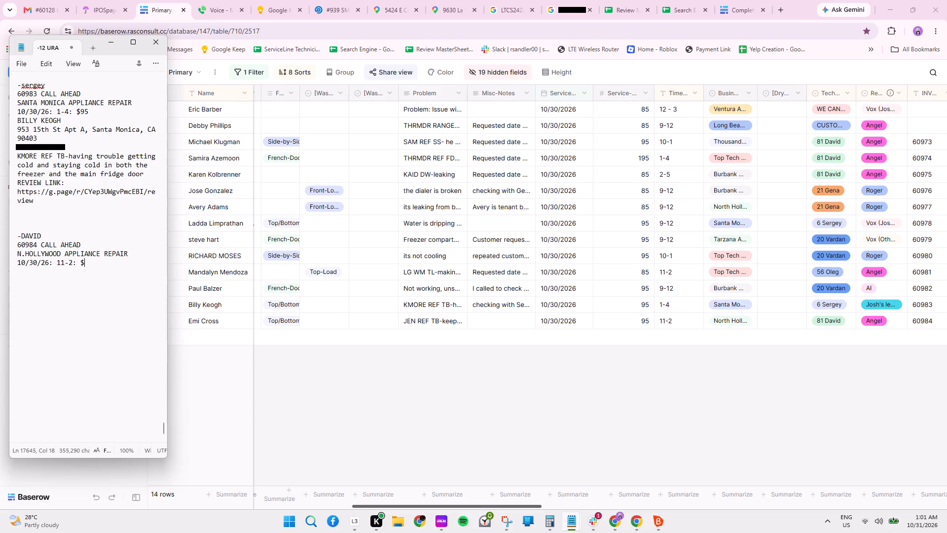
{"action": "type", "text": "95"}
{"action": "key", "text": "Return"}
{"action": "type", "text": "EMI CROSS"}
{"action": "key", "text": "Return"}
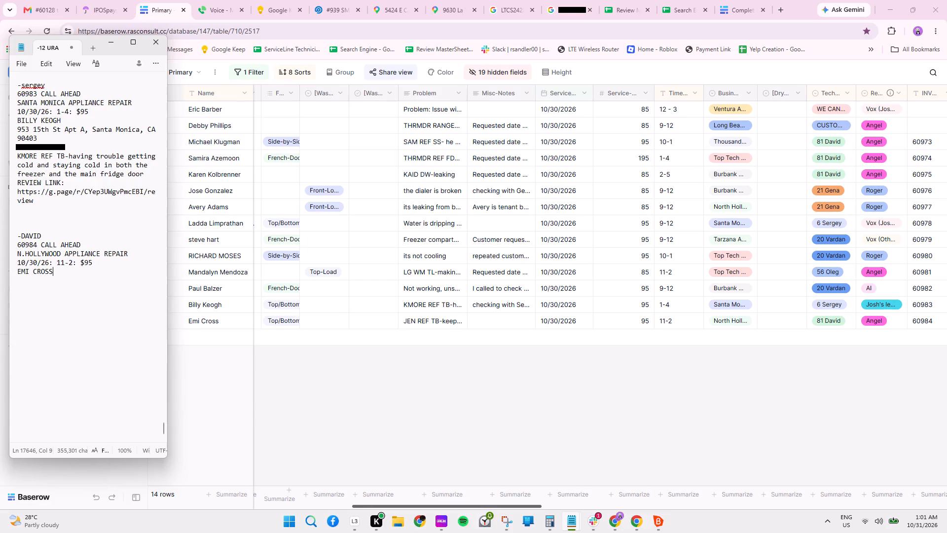
{"action": "left_click", "coordinate": [176, 324]}
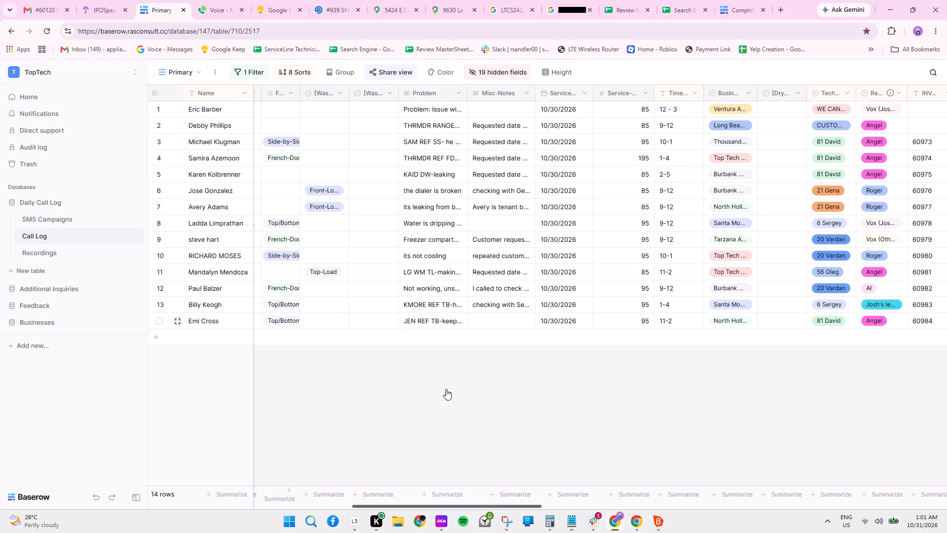
{"action": "triple_click", "coordinate": [351, 257]}
{"action": "key", "text": "ctrl+c"}
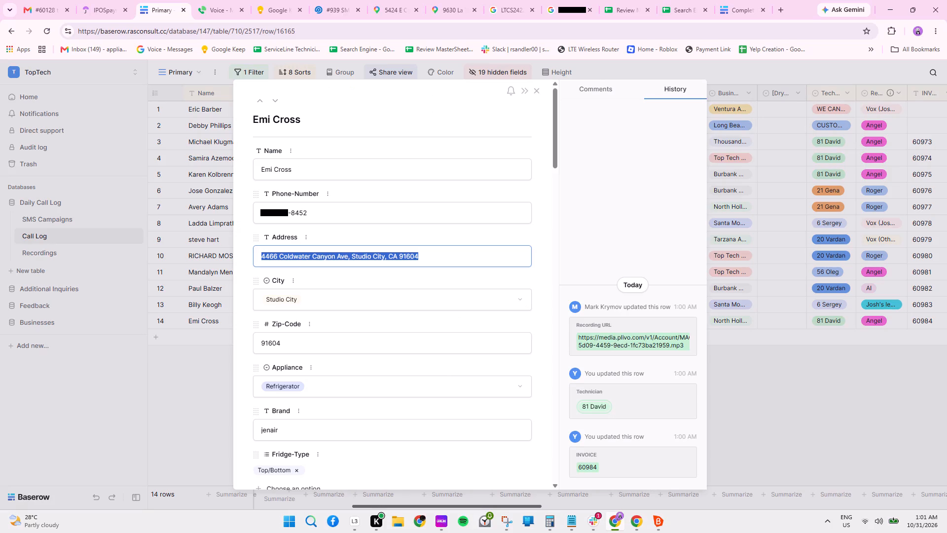
{"action": "left_click", "coordinate": [571, 521]}
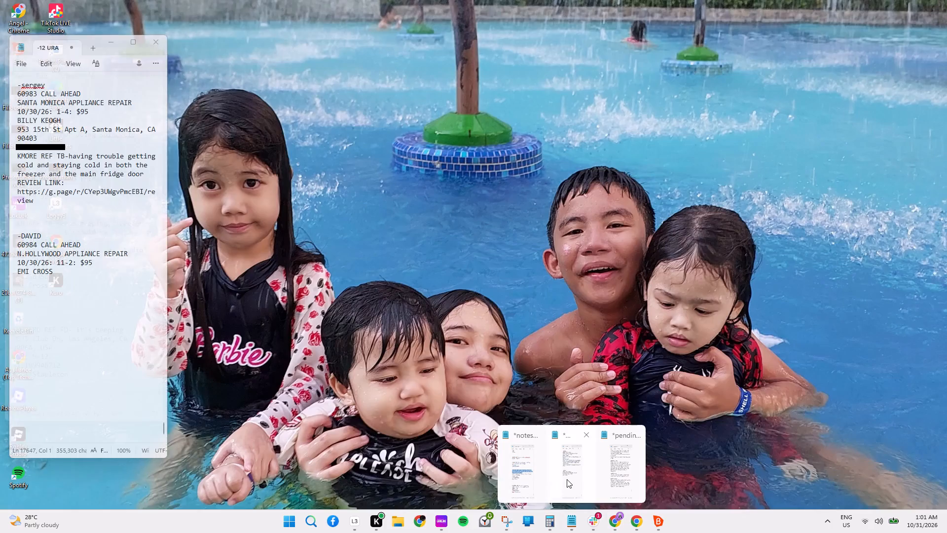
{"action": "left_click", "coordinate": [567, 479]}
{"action": "key", "text": "ctrl+v"}
Copy the customer's phone number from the call record onto the line below the address in the -DAVID entry.
{"action": "triple_click", "coordinate": [282, 216]}
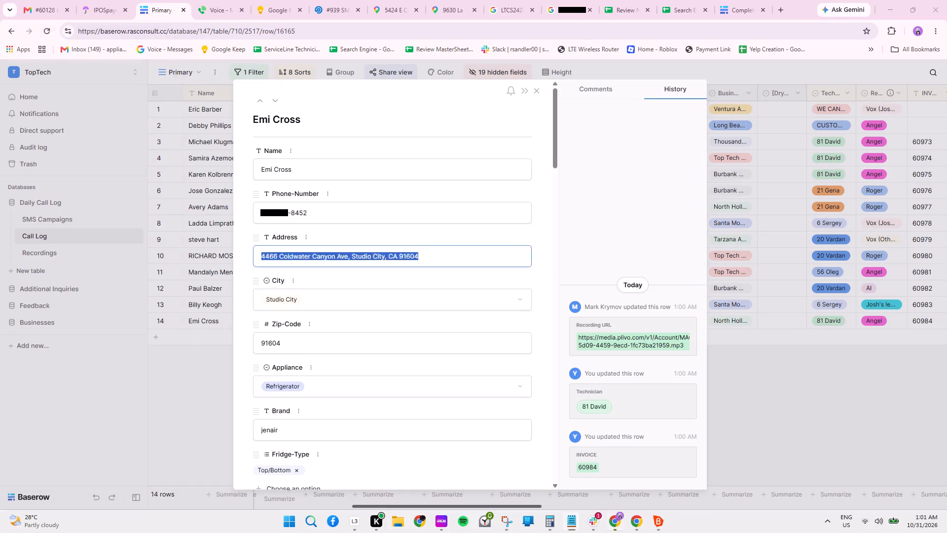
{"action": "key", "text": "ctrl+c"}
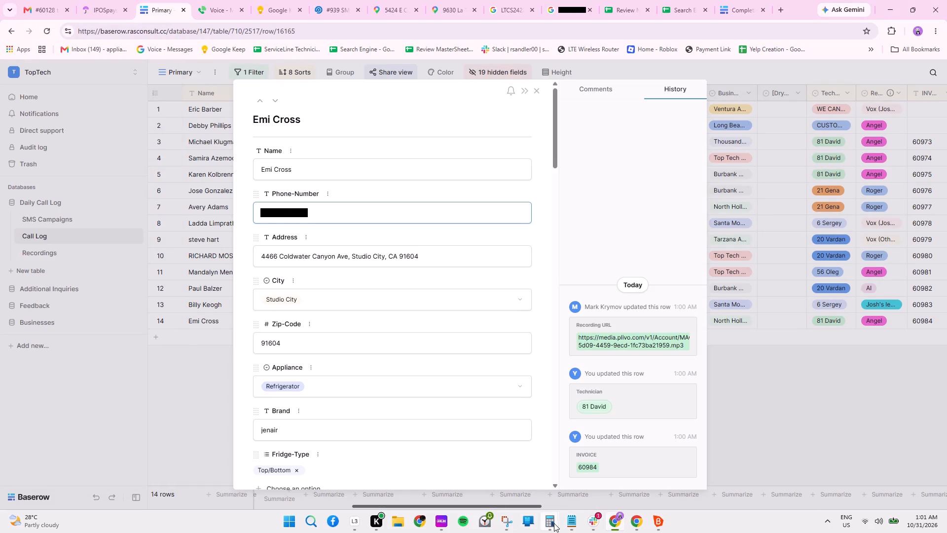
{"action": "left_click", "coordinate": [566, 525]}
{"action": "left_click", "coordinate": [571, 479]}
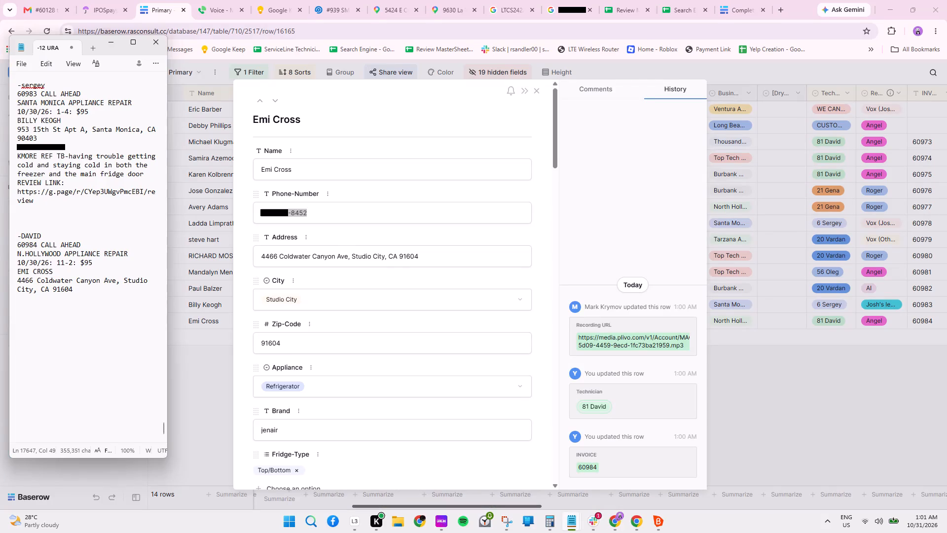
{"action": "left_click", "coordinate": [59, 297]}
{"action": "key", "text": "ctrl+v"}
{"action": "left_click", "coordinate": [47, 304]}
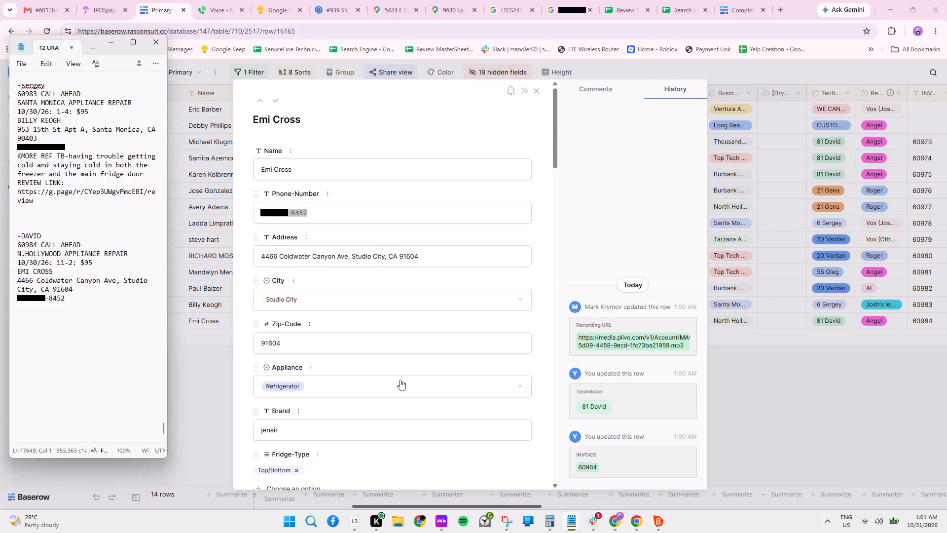
Copy the record's Problem description of the beeping JEN refrigerator into the -DAVID entry below the phone number.
{"action": "scroll", "coordinate": [400, 380], "scroll_direction": "down", "scroll_amount": 4}
{"action": "triple_click", "coordinate": [350, 409]}
{"action": "key", "text": "ctrl+c"}
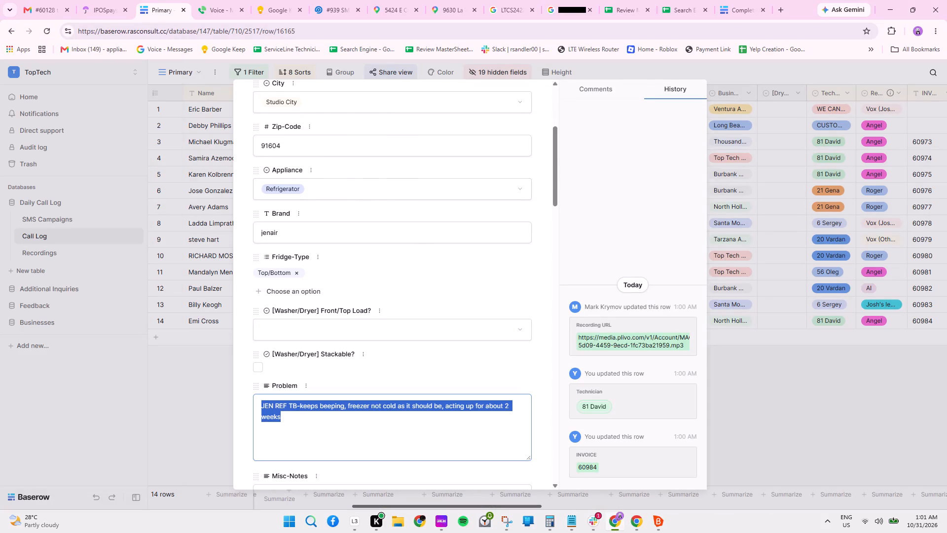
{"action": "left_click", "coordinate": [572, 529]}
{"action": "left_click", "coordinate": [582, 482]}
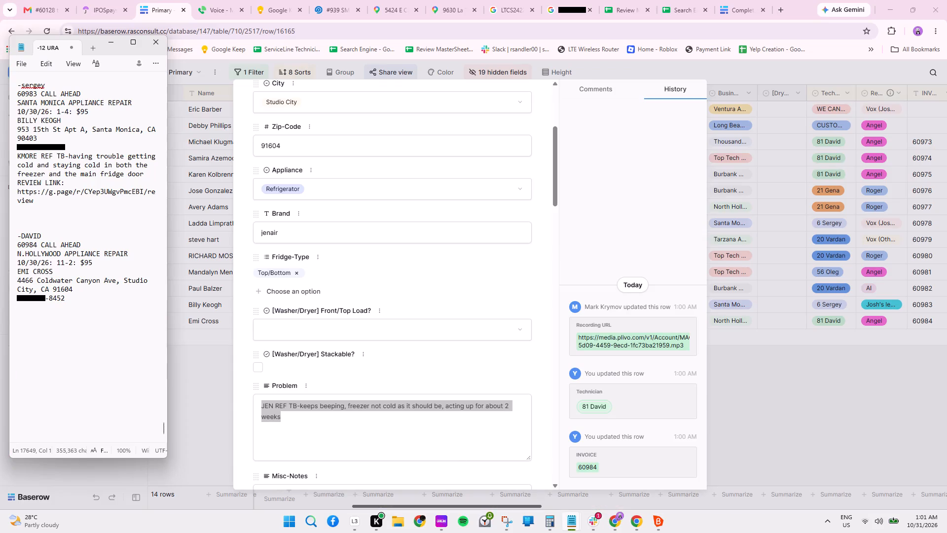
{"action": "key", "text": "ctrl+v"}
{"action": "left_click", "coordinate": [17, 343]}
{"action": "left_click", "coordinate": [23, 335]}
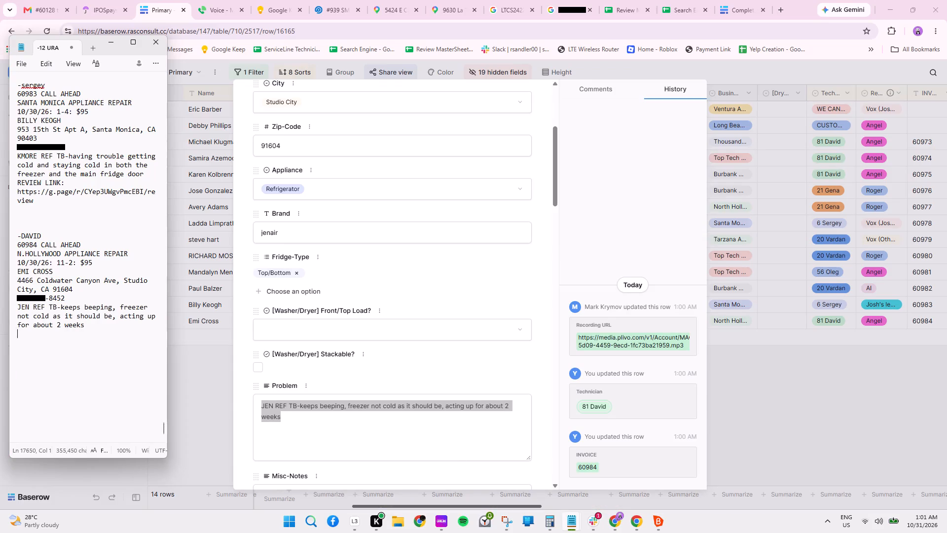
Add a "REVIEW LINK:" line with the North Hollywood Appliance Repair link copied from the Review template note in Google Keep.
{"action": "scroll", "coordinate": [486, 362], "scroll_direction": "down", "scroll_amount": 5}
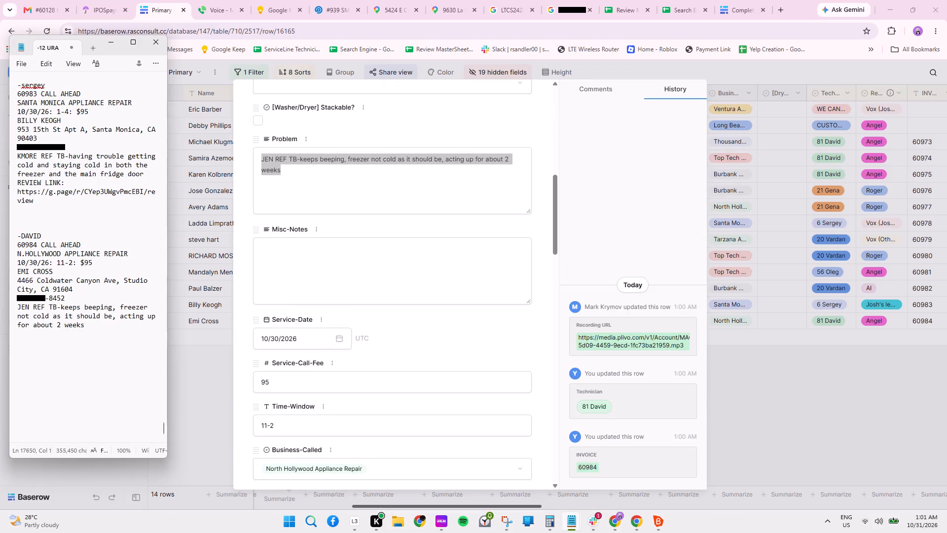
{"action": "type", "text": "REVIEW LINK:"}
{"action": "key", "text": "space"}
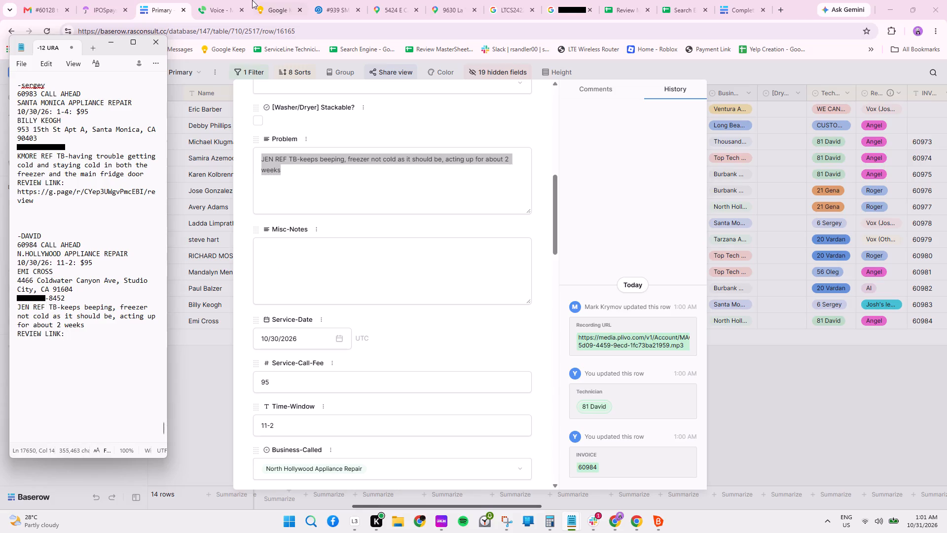
{"action": "left_click", "coordinate": [280, 4]}
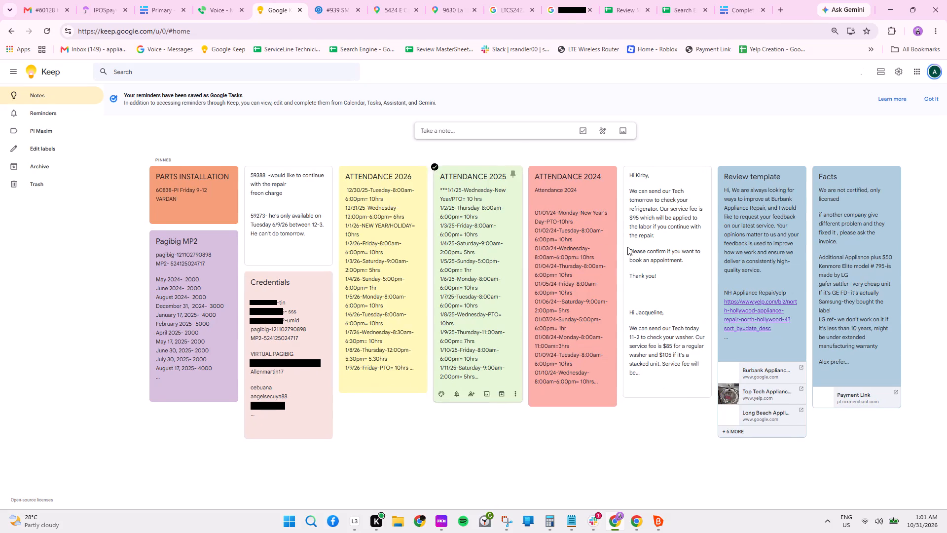
{"action": "left_click", "coordinate": [739, 235]}
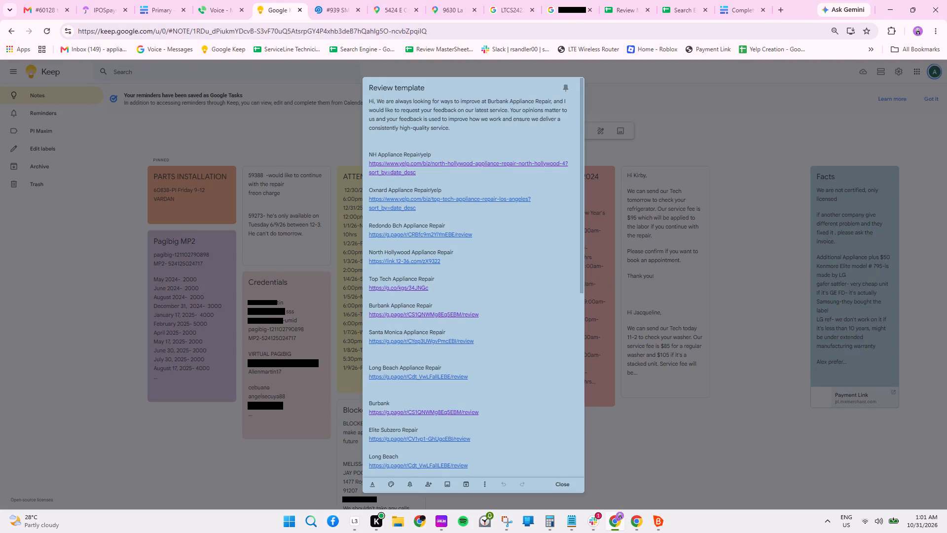
{"action": "triple_click", "coordinate": [409, 259]}
{"action": "key", "text": "ctrl+c"}
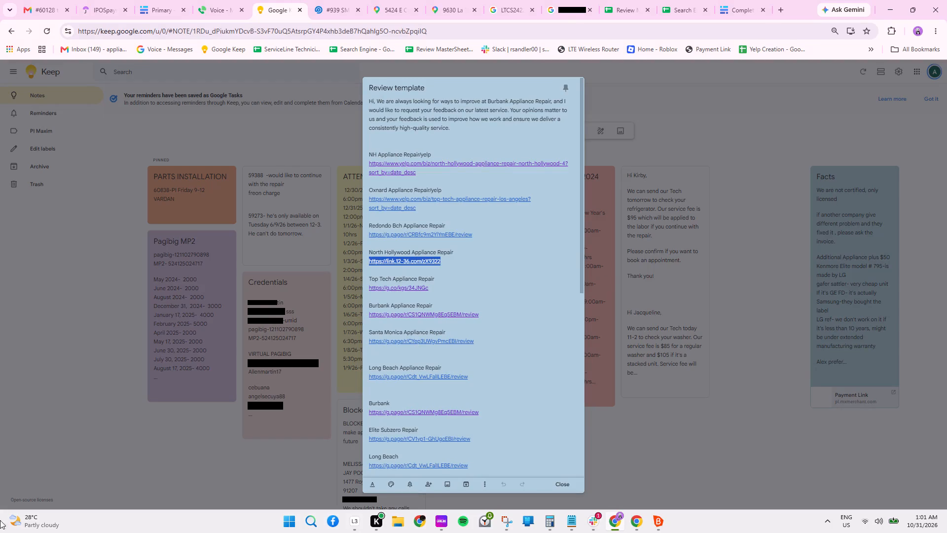
{"action": "left_click", "coordinate": [161, 10]}
{"action": "left_click", "coordinate": [571, 524]}
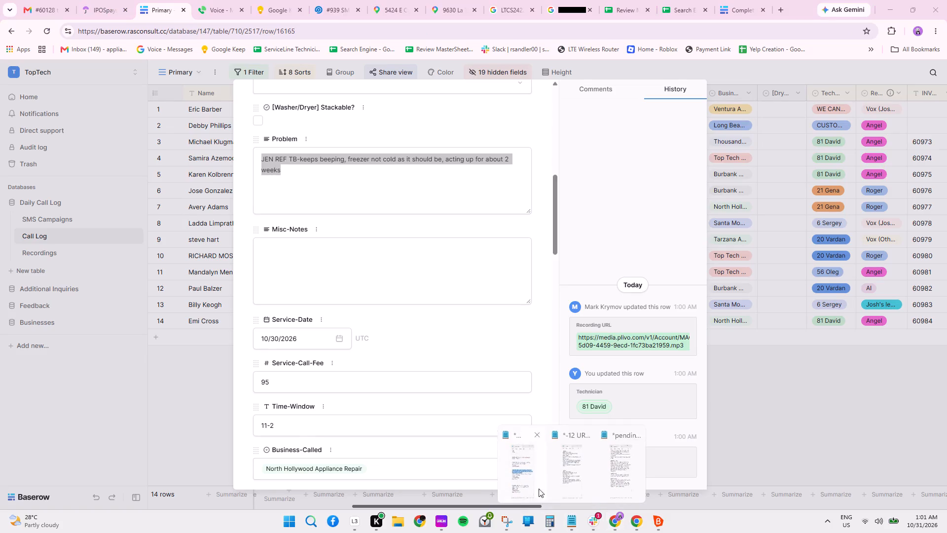
{"action": "left_click", "coordinate": [573, 480]}
{"action": "key", "text": "ctrl+v"}
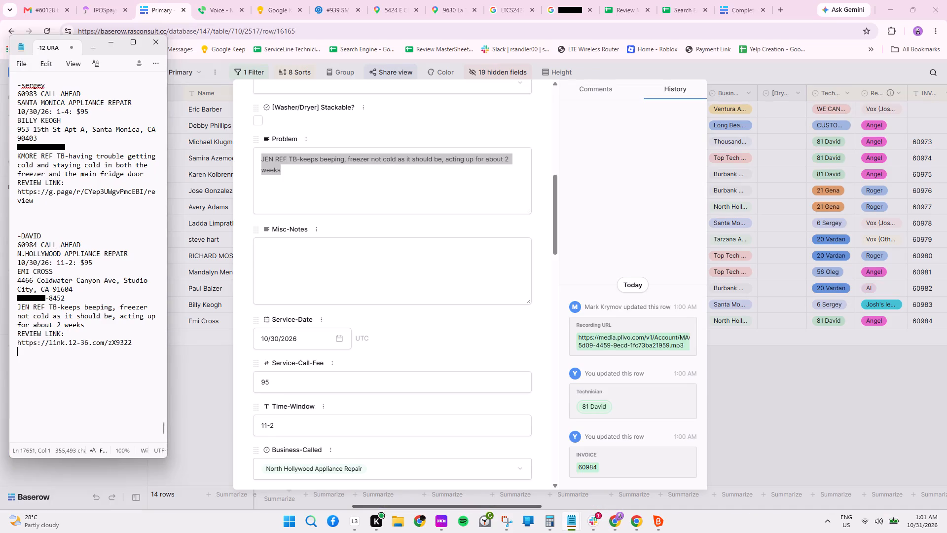
Copy the job entry from "60984 CALL AHEAD" through the review link, leaving out the -DAVID heading.
{"action": "left_click", "coordinate": [17, 246]}
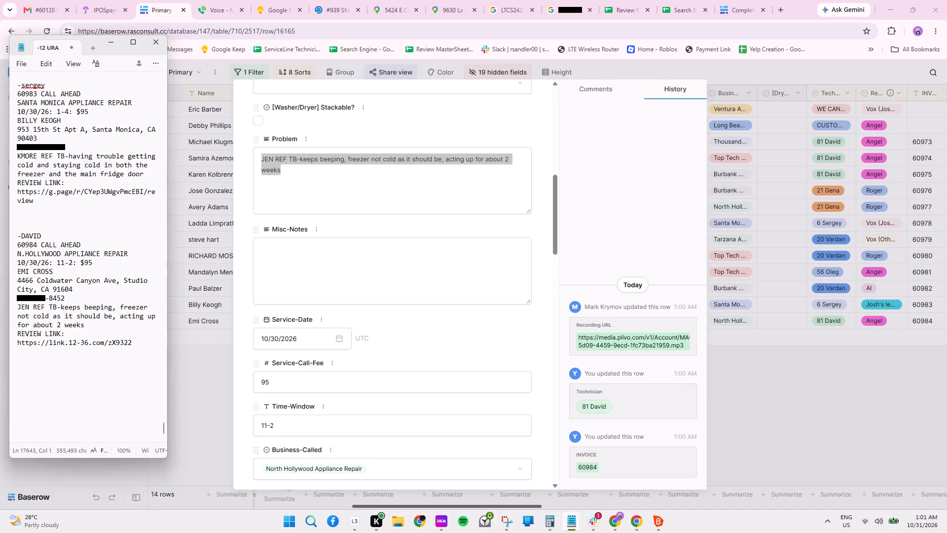
{"action": "key", "text": "ctrl+c"}
{"action": "left_click", "coordinate": [62, 367]}
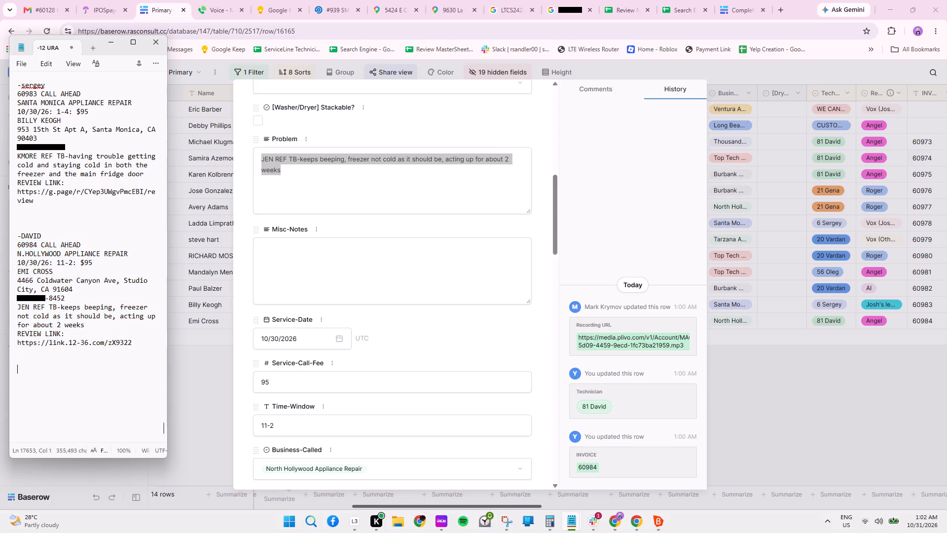
Switch to Google Voice and send the copied 60984 job entry, review link included, to David in his conversation.
{"action": "left_click", "coordinate": [219, 12]}
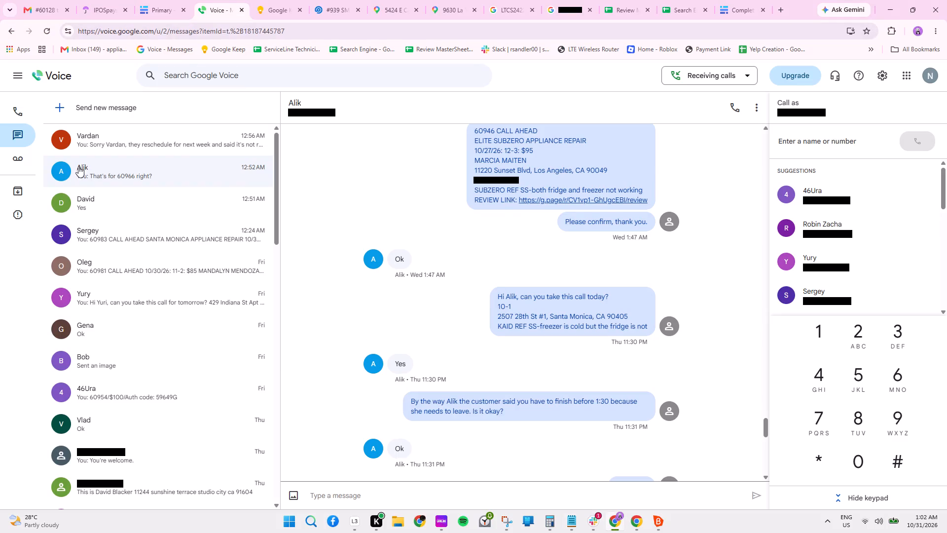
{"action": "left_click", "coordinate": [98, 201]}
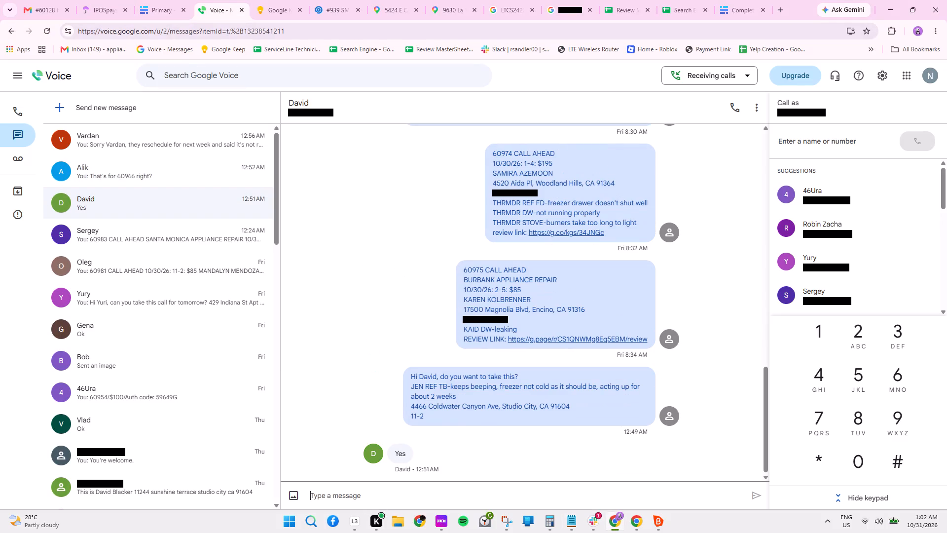
{"action": "left_click", "coordinate": [396, 498]}
{"action": "key", "text": "ctrl+v"}
{"action": "key", "text": "Return"}
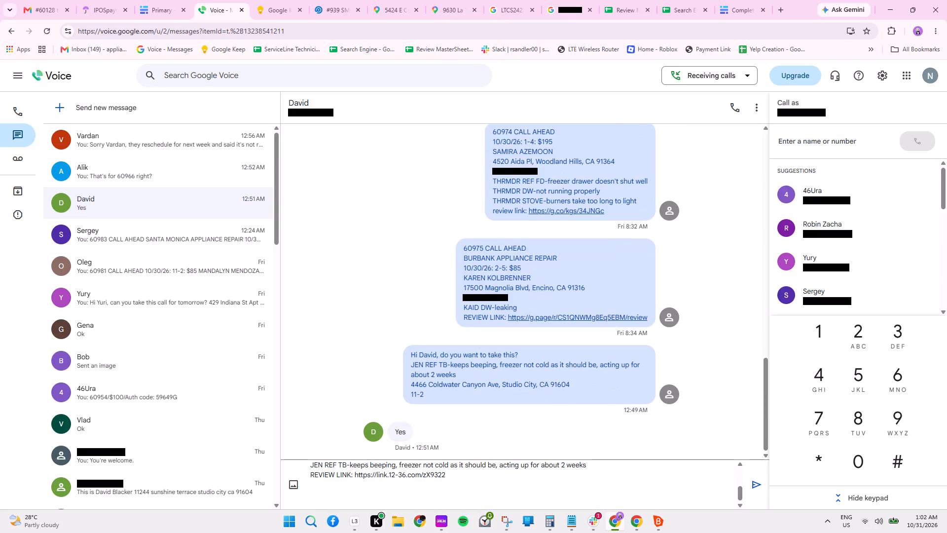
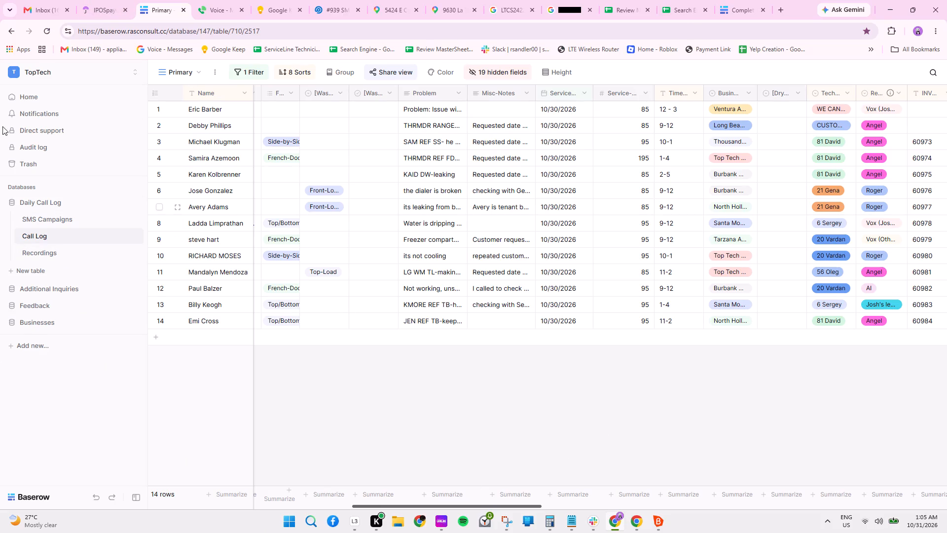
Check the latest messages in the Google Voice conversation with technician David.
{"action": "left_click", "coordinate": [228, 0]}
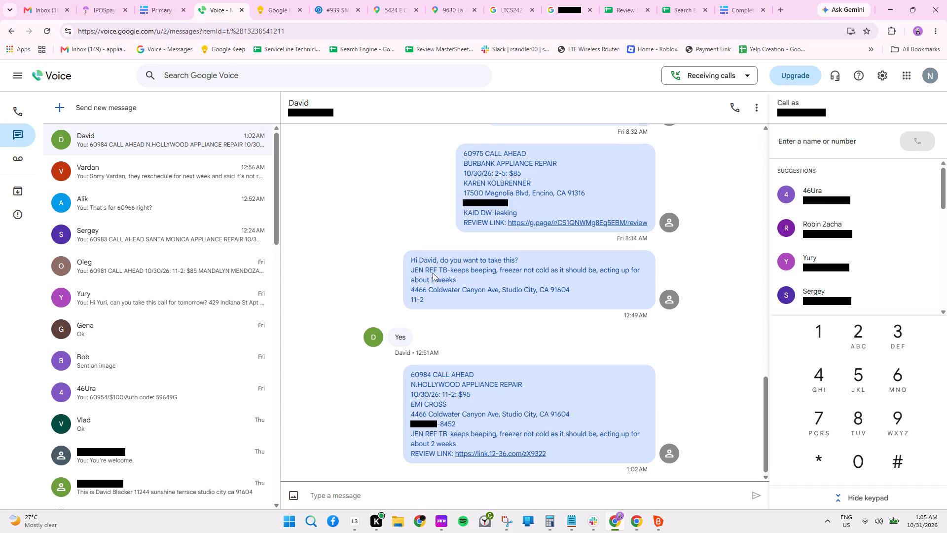
{"action": "scroll", "coordinate": [434, 275], "scroll_direction": "down", "scroll_amount": 4}
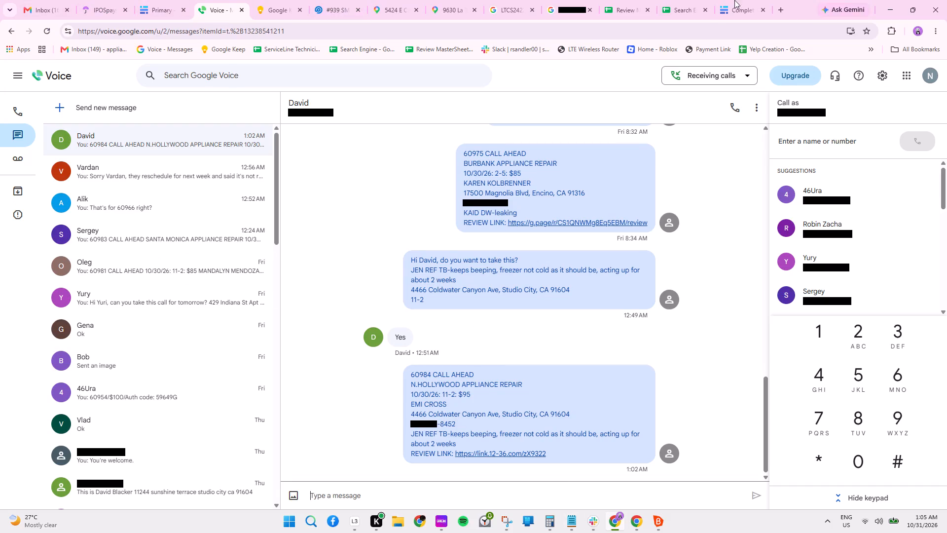
Switch to the Review MasterSheet and view the 10/15/26 row of the Yelp Log.
{"action": "left_click", "coordinate": [674, 11]}
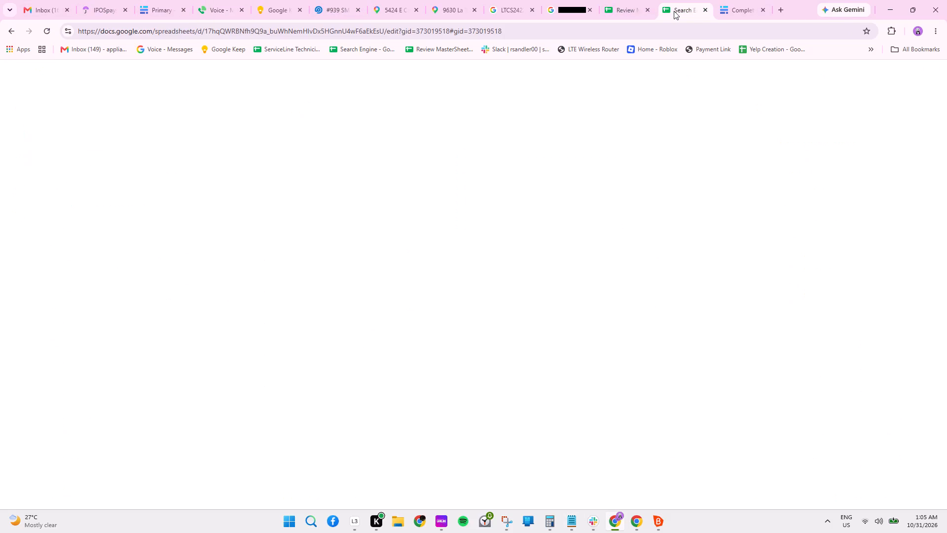
{"action": "left_click", "coordinate": [626, 10]}
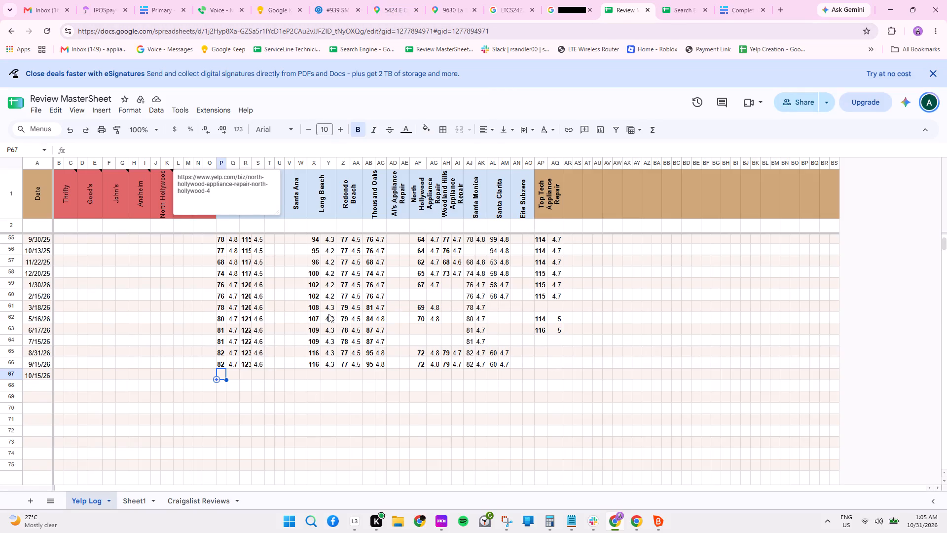
{"action": "scroll", "coordinate": [314, 386], "scroll_direction": "down", "scroll_amount": 1}
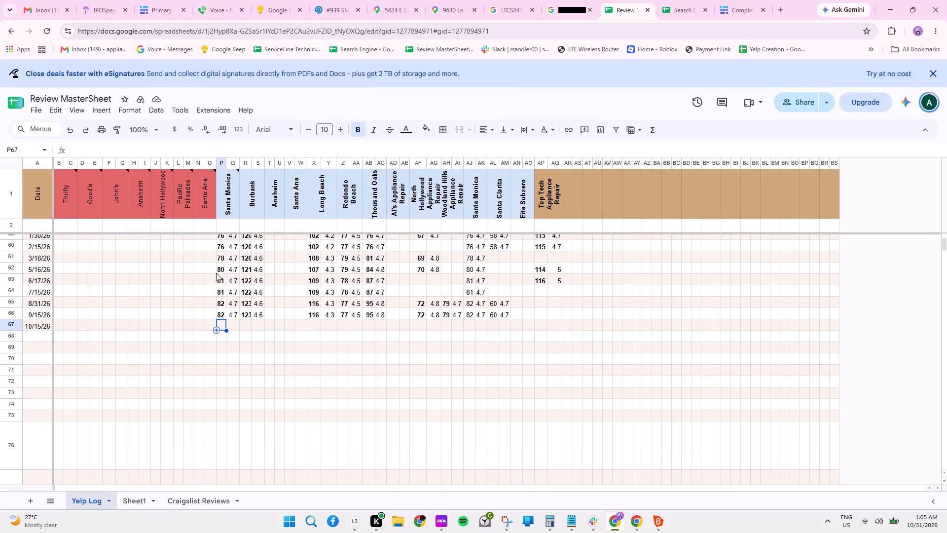
Close the submitted Baserow call form page.
{"action": "left_click", "coordinate": [746, 11]}
{"action": "left_click", "coordinate": [760, 14]}
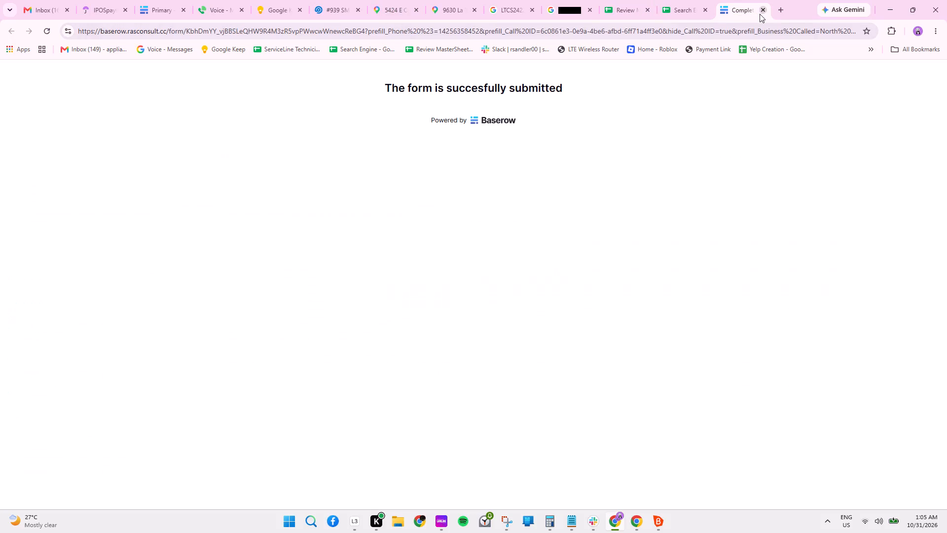
Search Google for santa monica appliance repair and check the Santa Monica Appliance Repair Services listing's rating and review count.
{"action": "left_click", "coordinate": [777, 11]}
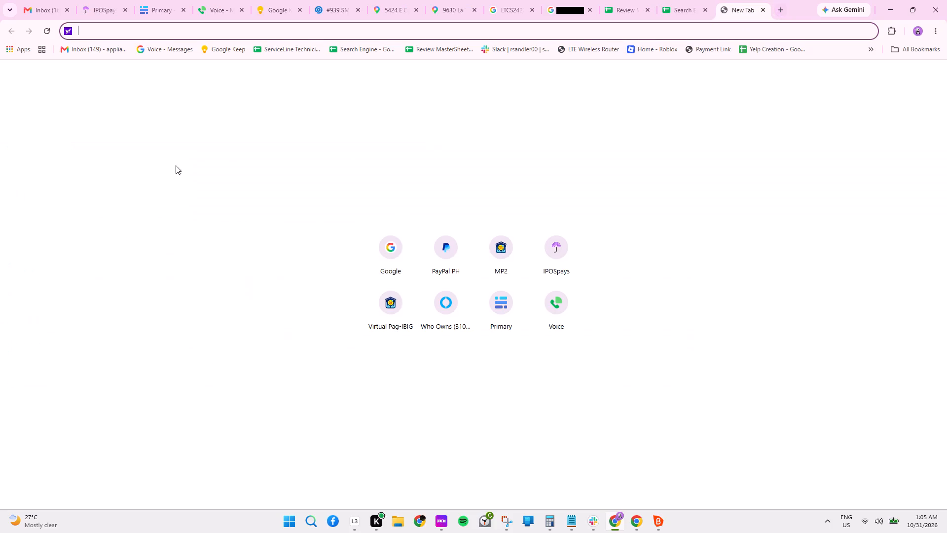
{"action": "left_click", "coordinate": [374, 263]}
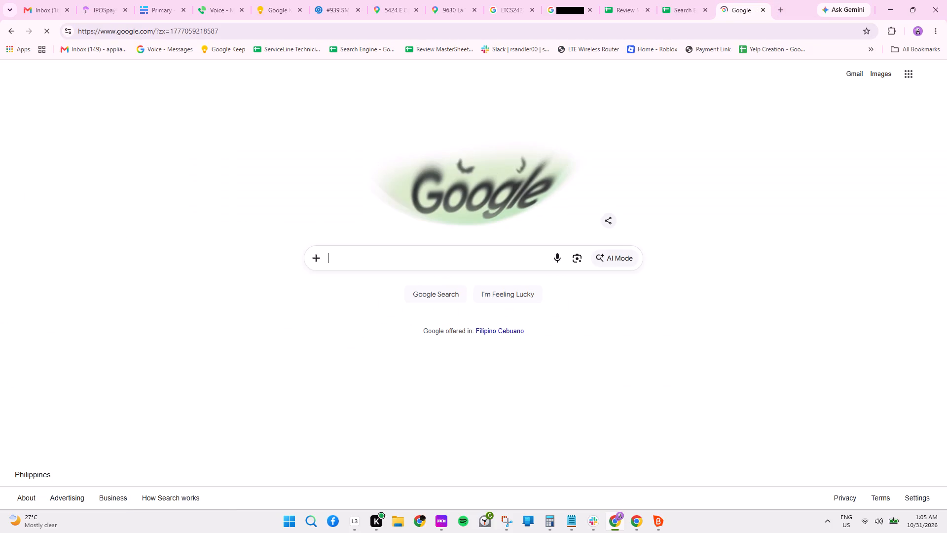
{"action": "left_click", "coordinate": [422, 266]}
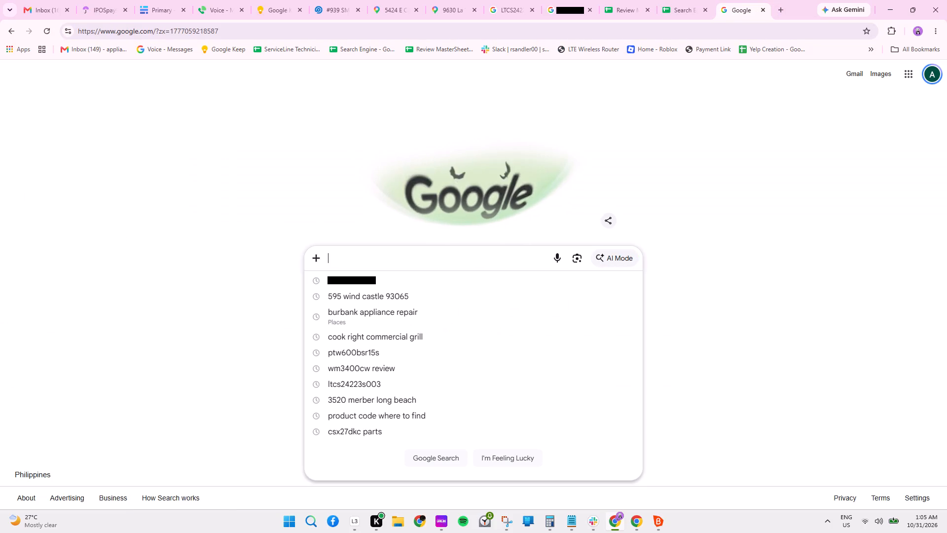
{"action": "type", "text": "santa monica appl"}
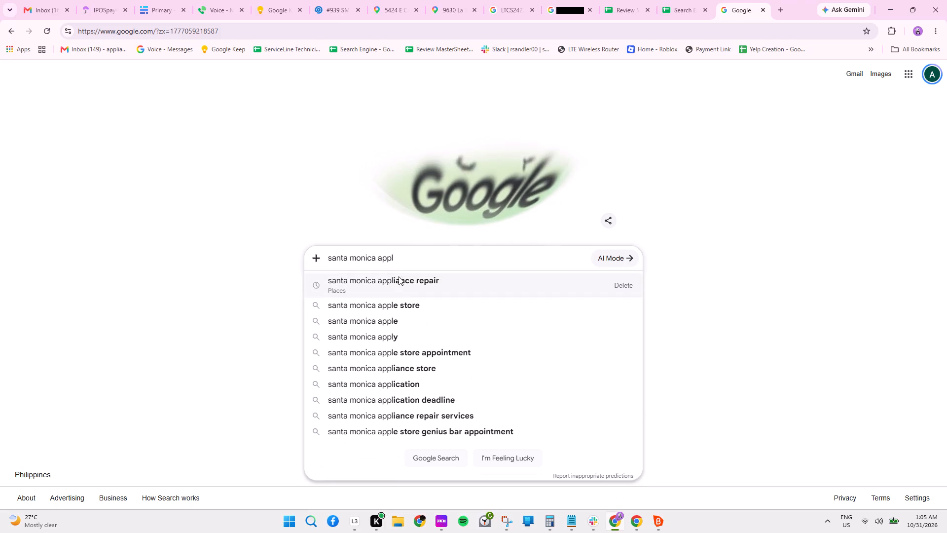
{"action": "left_click", "coordinate": [400, 274]}
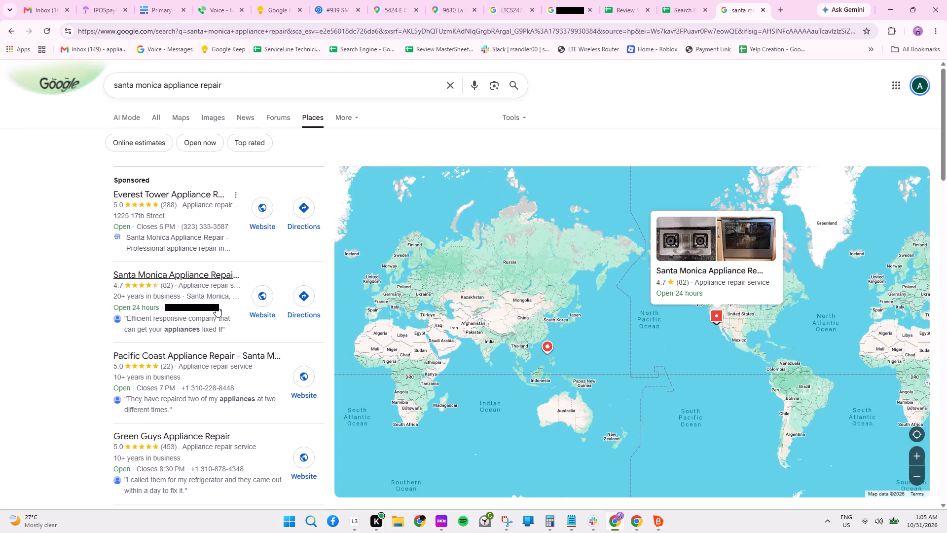
{"action": "left_click", "coordinate": [163, 275]}
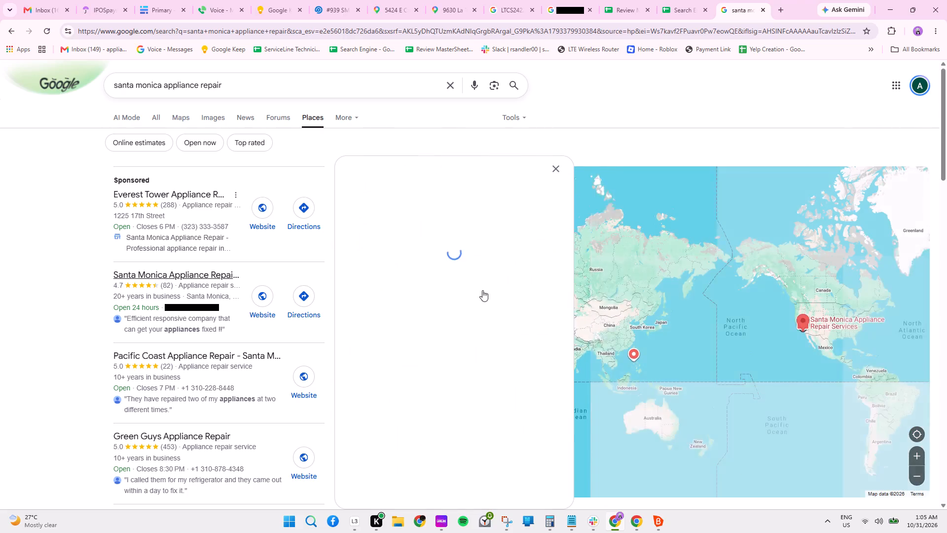
{"action": "scroll", "coordinate": [511, 298], "scroll_direction": "down", "scroll_amount": 2}
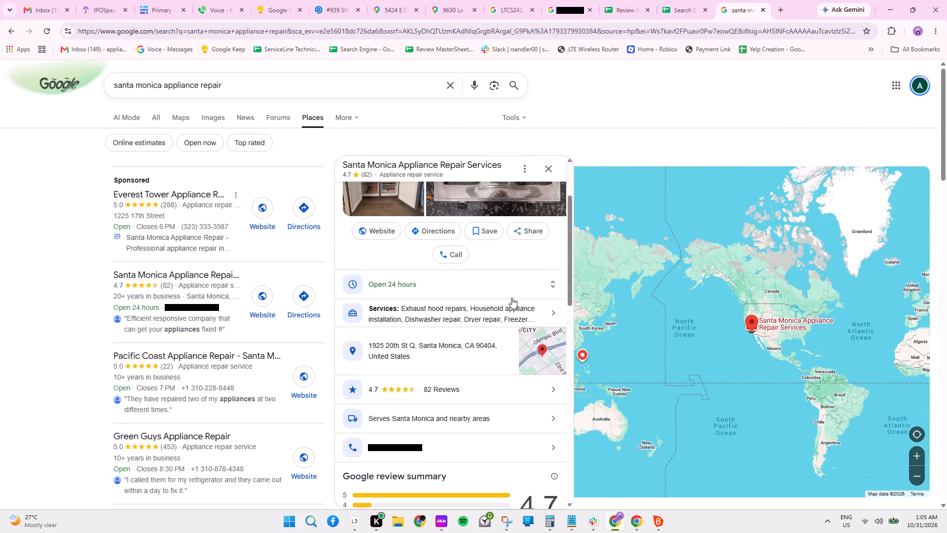
{"action": "scroll", "coordinate": [511, 298], "scroll_direction": "down", "scroll_amount": 2}
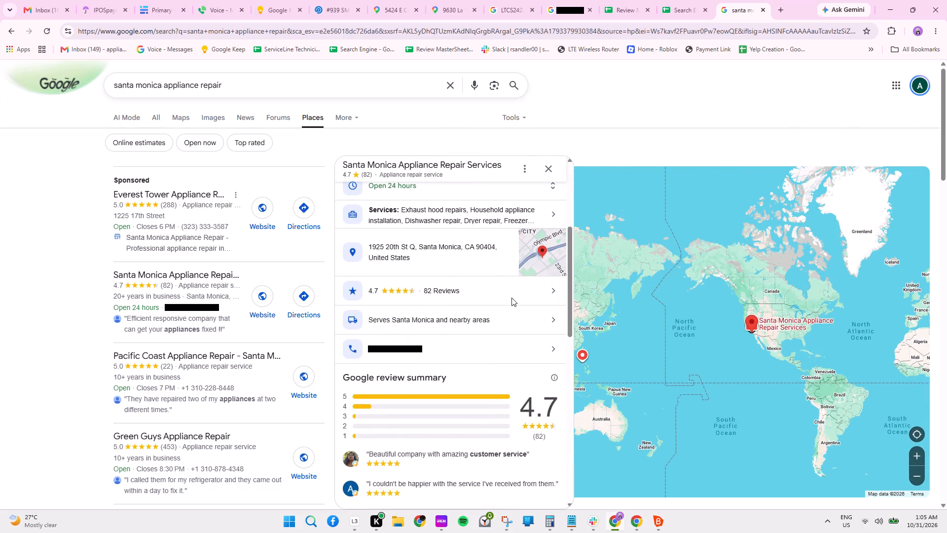
{"action": "scroll", "coordinate": [511, 298], "scroll_direction": "down", "scroll_amount": 1}
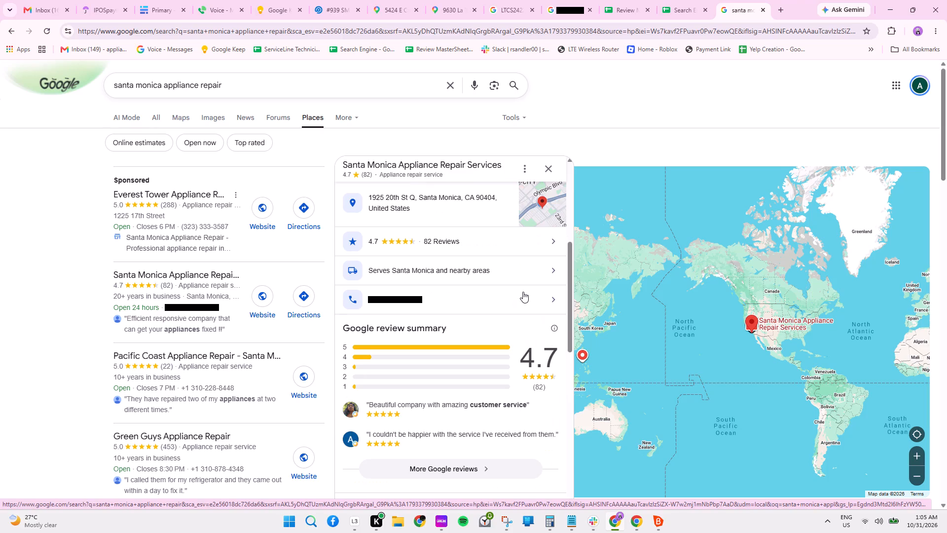
In the Review MasterSheet's 10/15/26 row, enter 82 reviews and a 4.7 rating in the first Santa Monica column pair.
{"action": "left_click", "coordinate": [629, 14]}
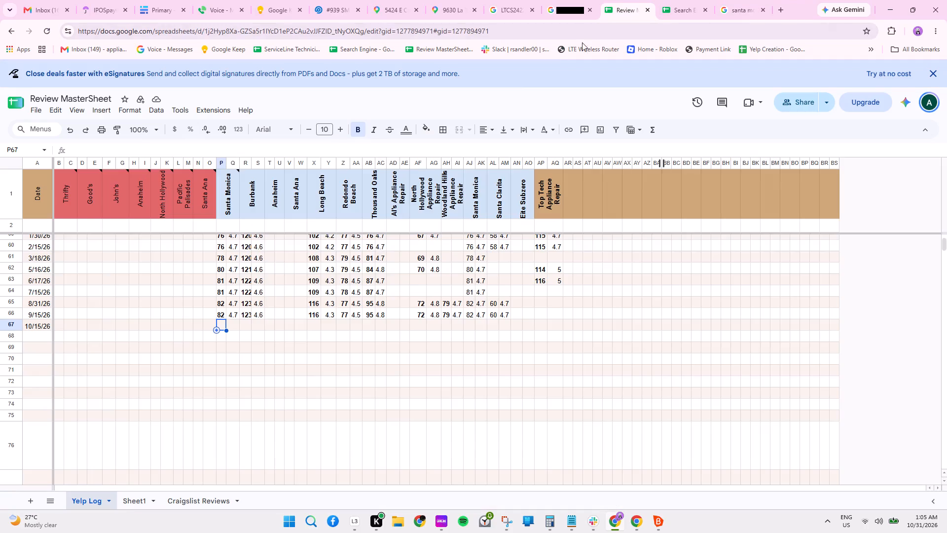
{"action": "left_click", "coordinate": [222, 326]}
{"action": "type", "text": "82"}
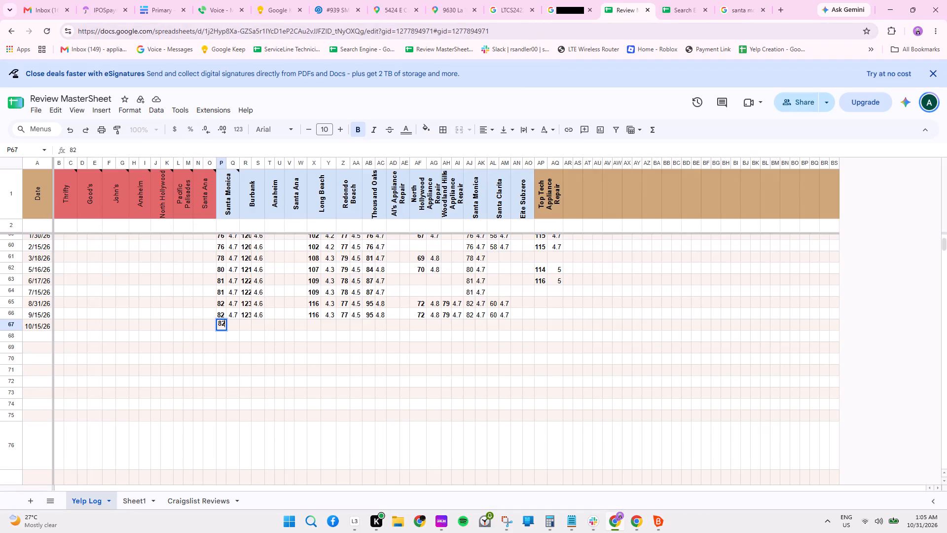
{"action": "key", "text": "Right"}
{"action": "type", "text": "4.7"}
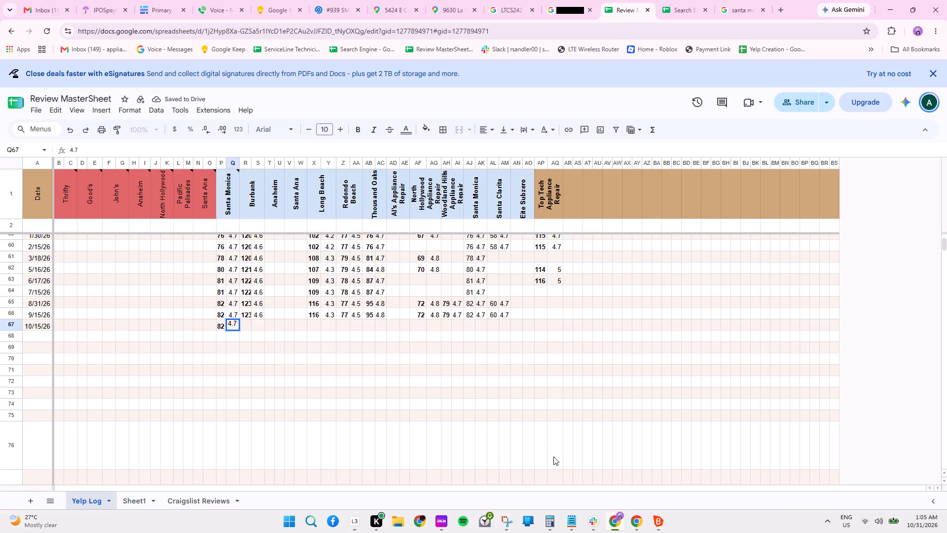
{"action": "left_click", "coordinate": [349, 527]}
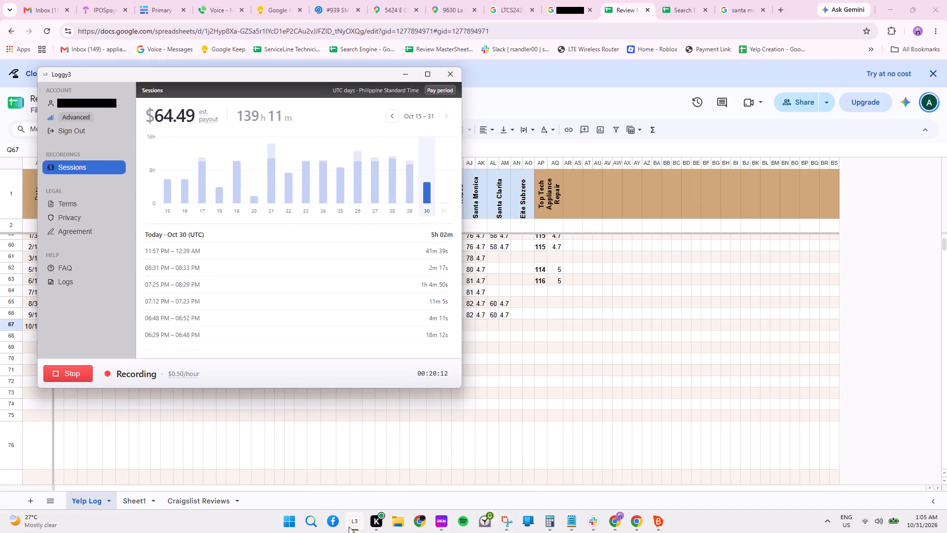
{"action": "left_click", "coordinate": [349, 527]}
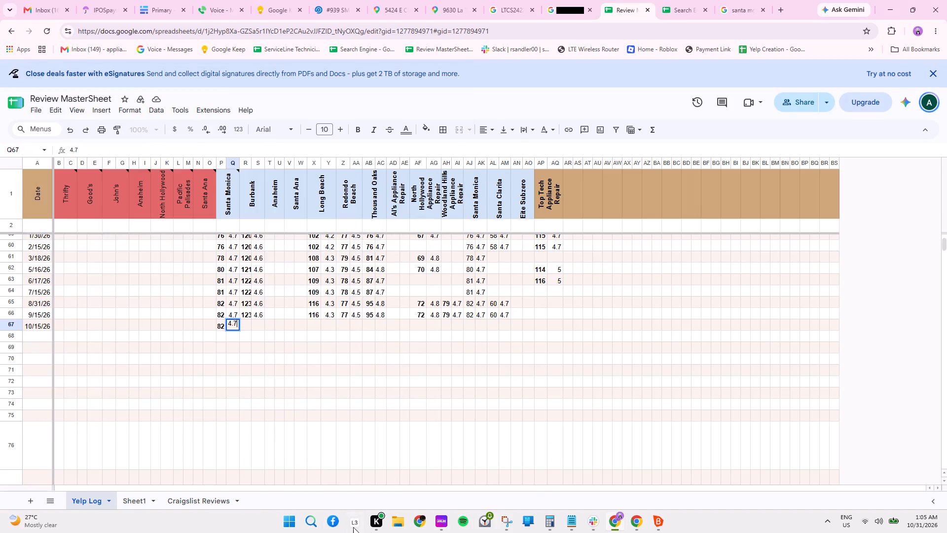
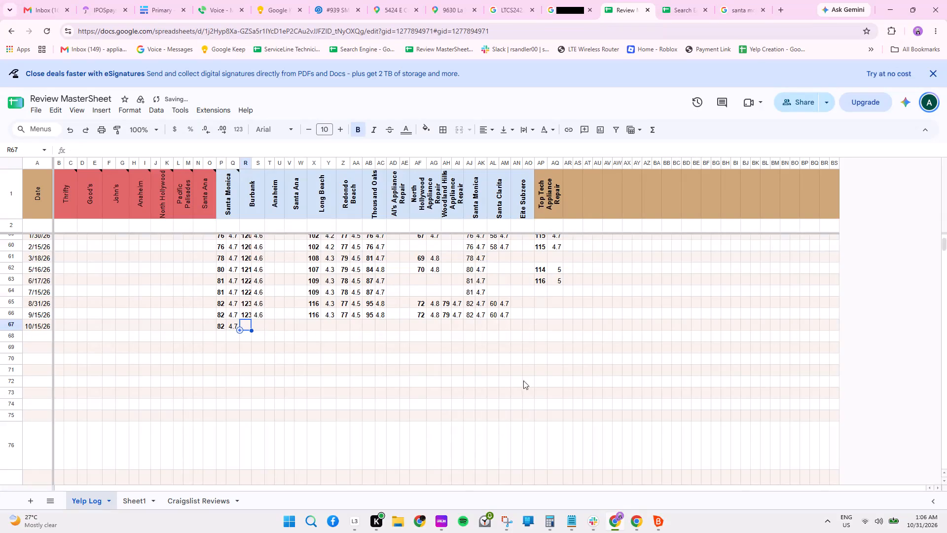
Switch to Google Voice and check the message conversations.
{"action": "left_click", "coordinate": [213, 5]}
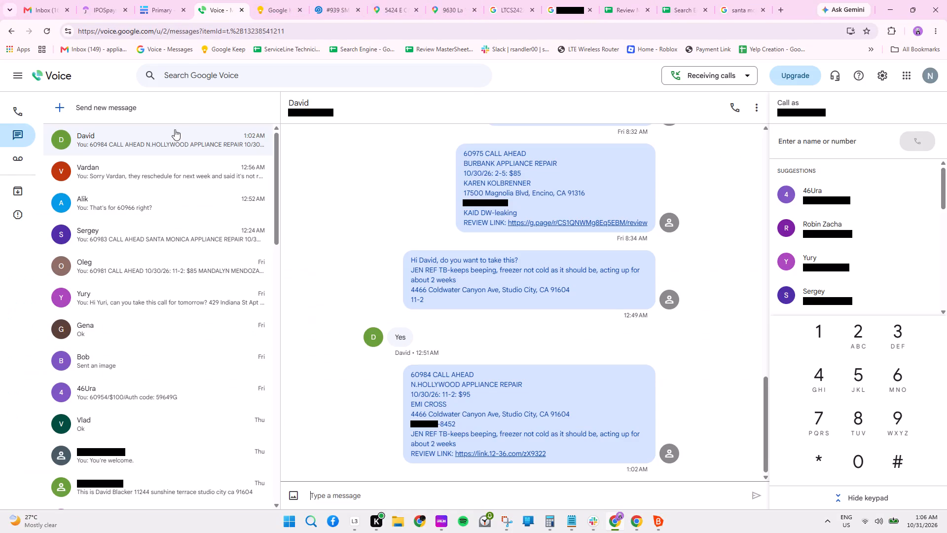
Switch to the Baserow Call Log and set the Service-Date filter's exact date to 10/31/2026.
{"action": "left_click", "coordinate": [157, 15]}
{"action": "left_click", "coordinate": [294, 388]}
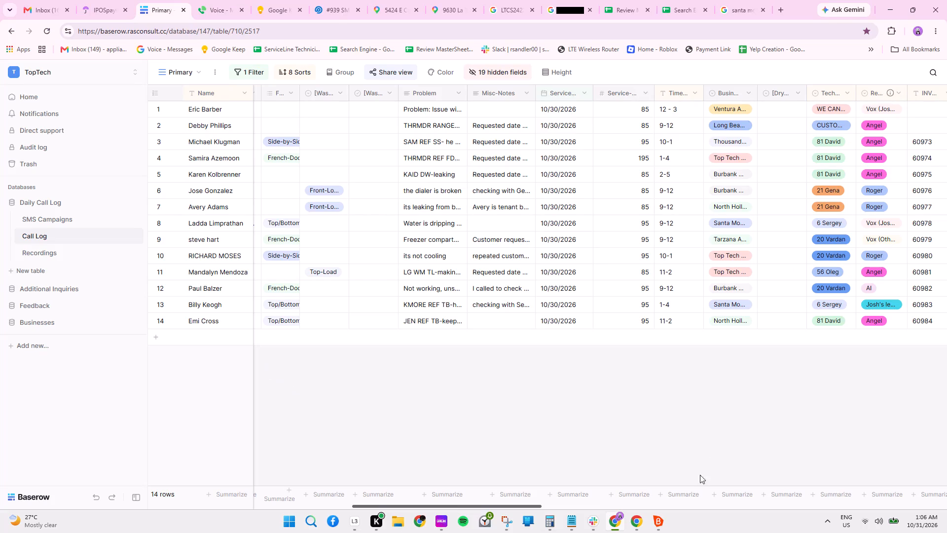
{"action": "left_click", "coordinate": [246, 70]}
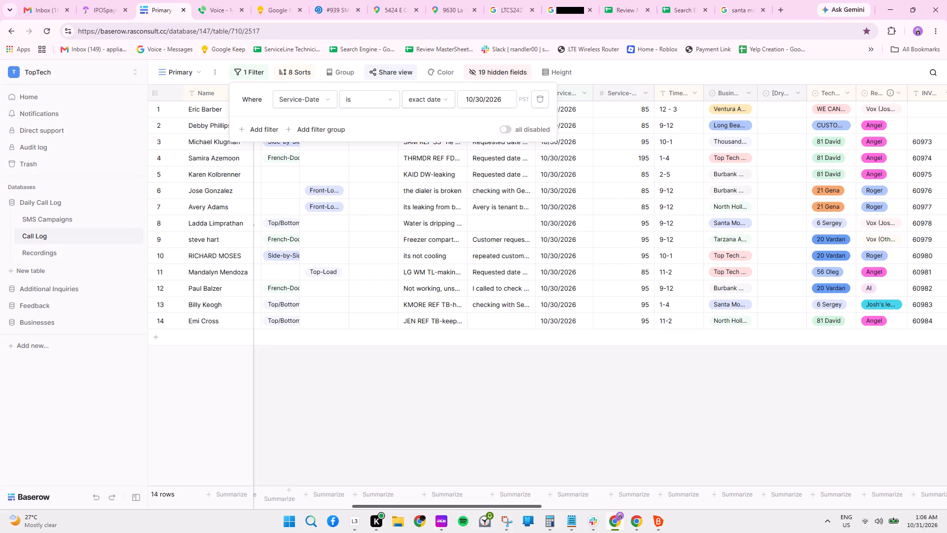
{"action": "left_click", "coordinate": [475, 97]}
{"action": "left_click", "coordinate": [573, 241]}
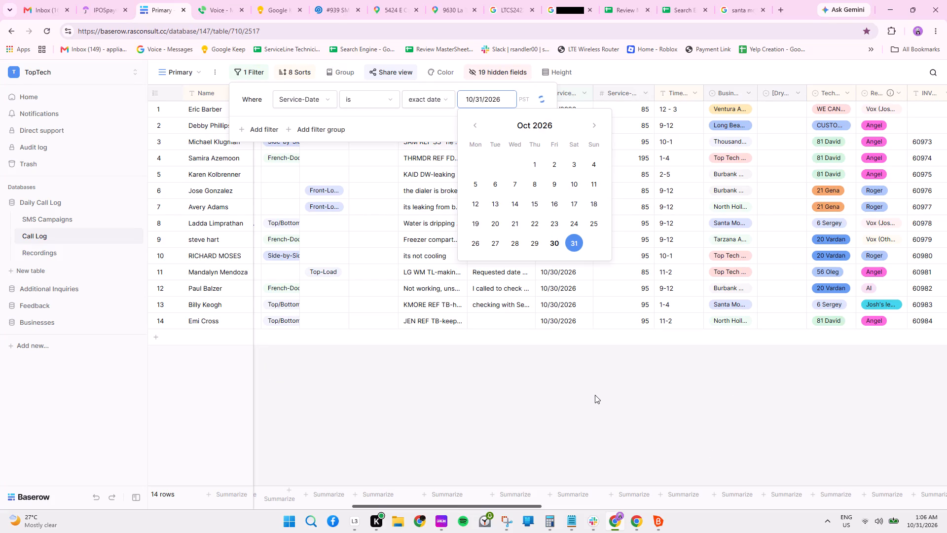
{"action": "left_click", "coordinate": [693, 332]}
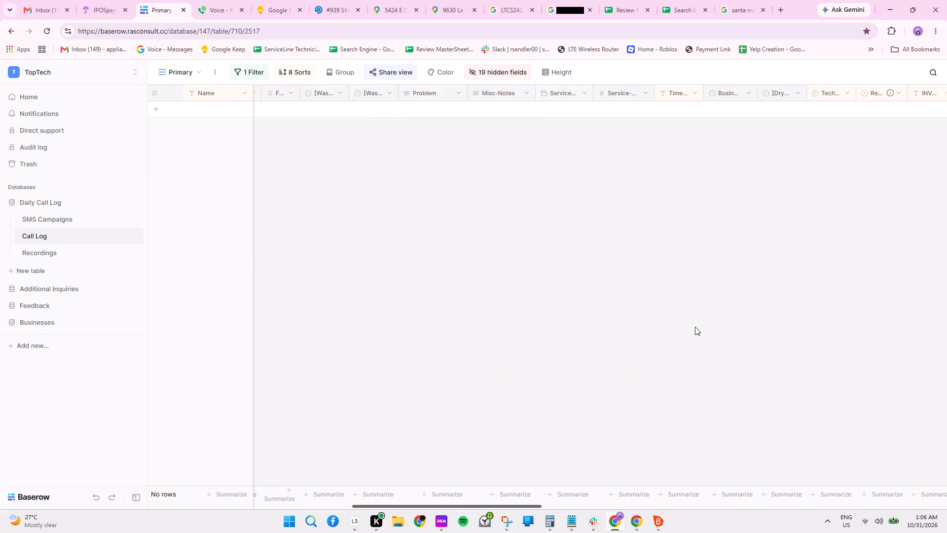
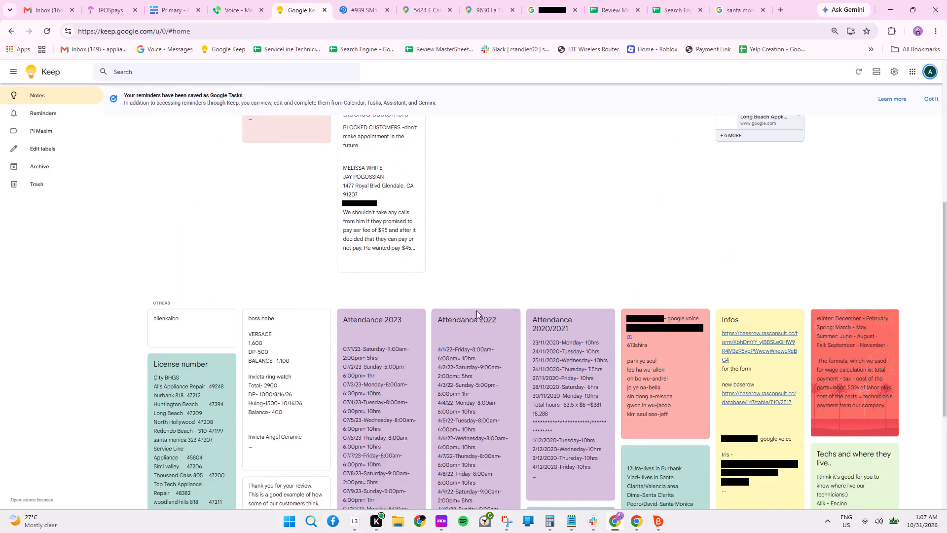
Look through the Google Keep notes in the Others section.
{"action": "scroll", "coordinate": [476, 310], "scroll_direction": "down", "scroll_amount": 2}
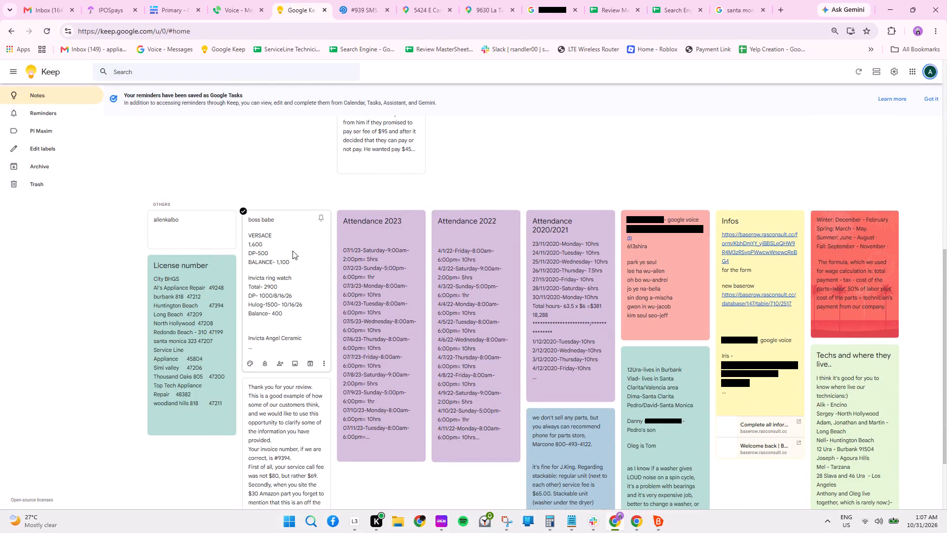
Open the boss babe note in Google Keep, review its item balances and Hulog payment entries, and close it.
{"action": "left_click", "coordinate": [292, 251]}
{"action": "left_click", "coordinate": [424, 327]}
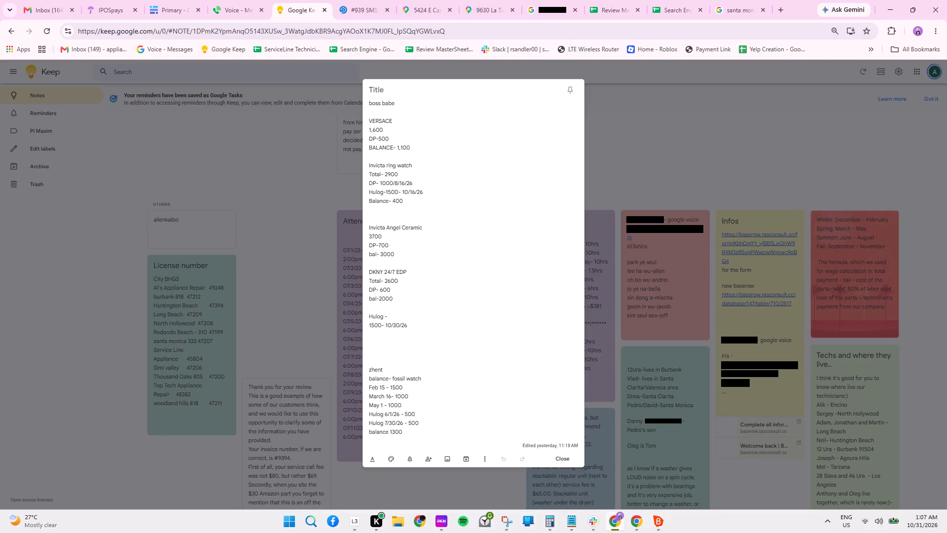
{"action": "left_click", "coordinate": [445, 323]}
{"action": "left_click", "coordinate": [418, 300]}
{"action": "left_click", "coordinate": [425, 145]}
{"action": "left_click", "coordinate": [424, 145]}
{"action": "left_click", "coordinate": [430, 203]}
{"action": "left_click", "coordinate": [78, 255]}
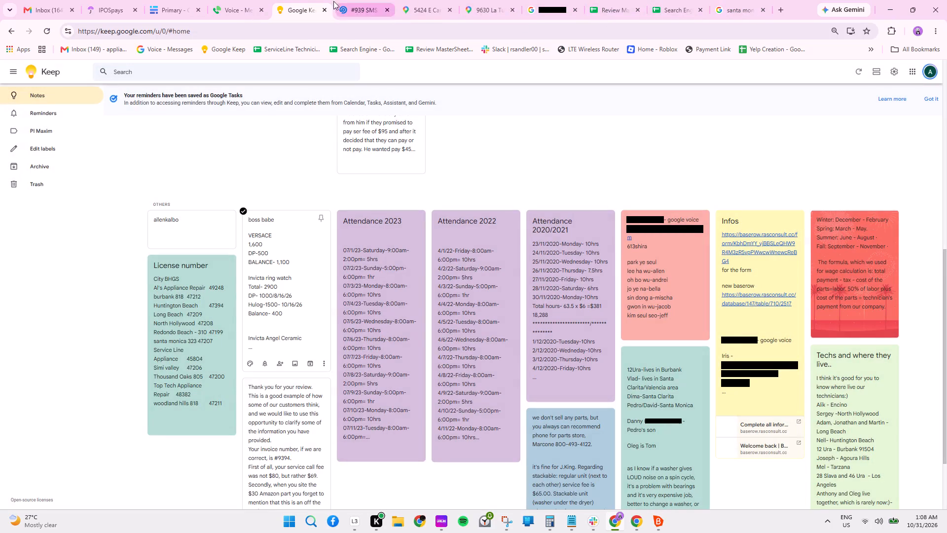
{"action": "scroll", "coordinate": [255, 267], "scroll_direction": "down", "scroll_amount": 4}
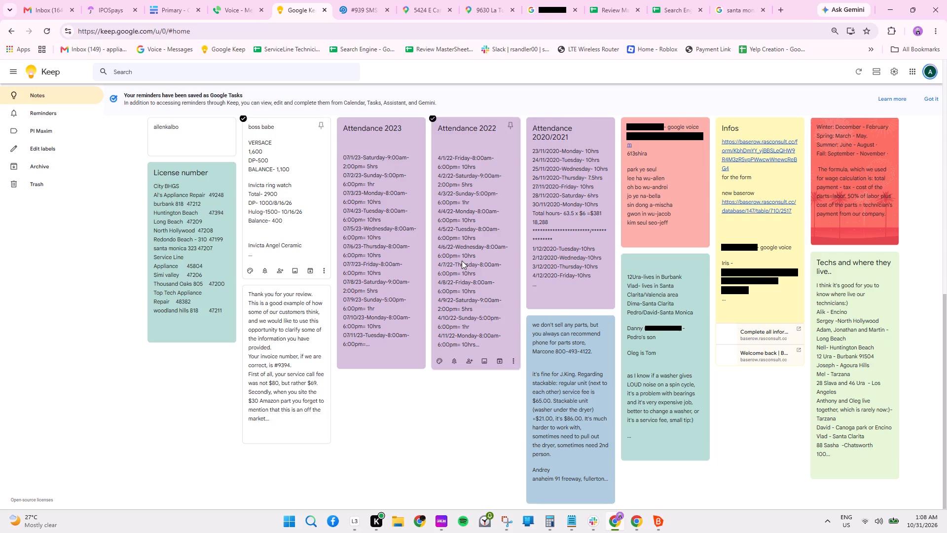